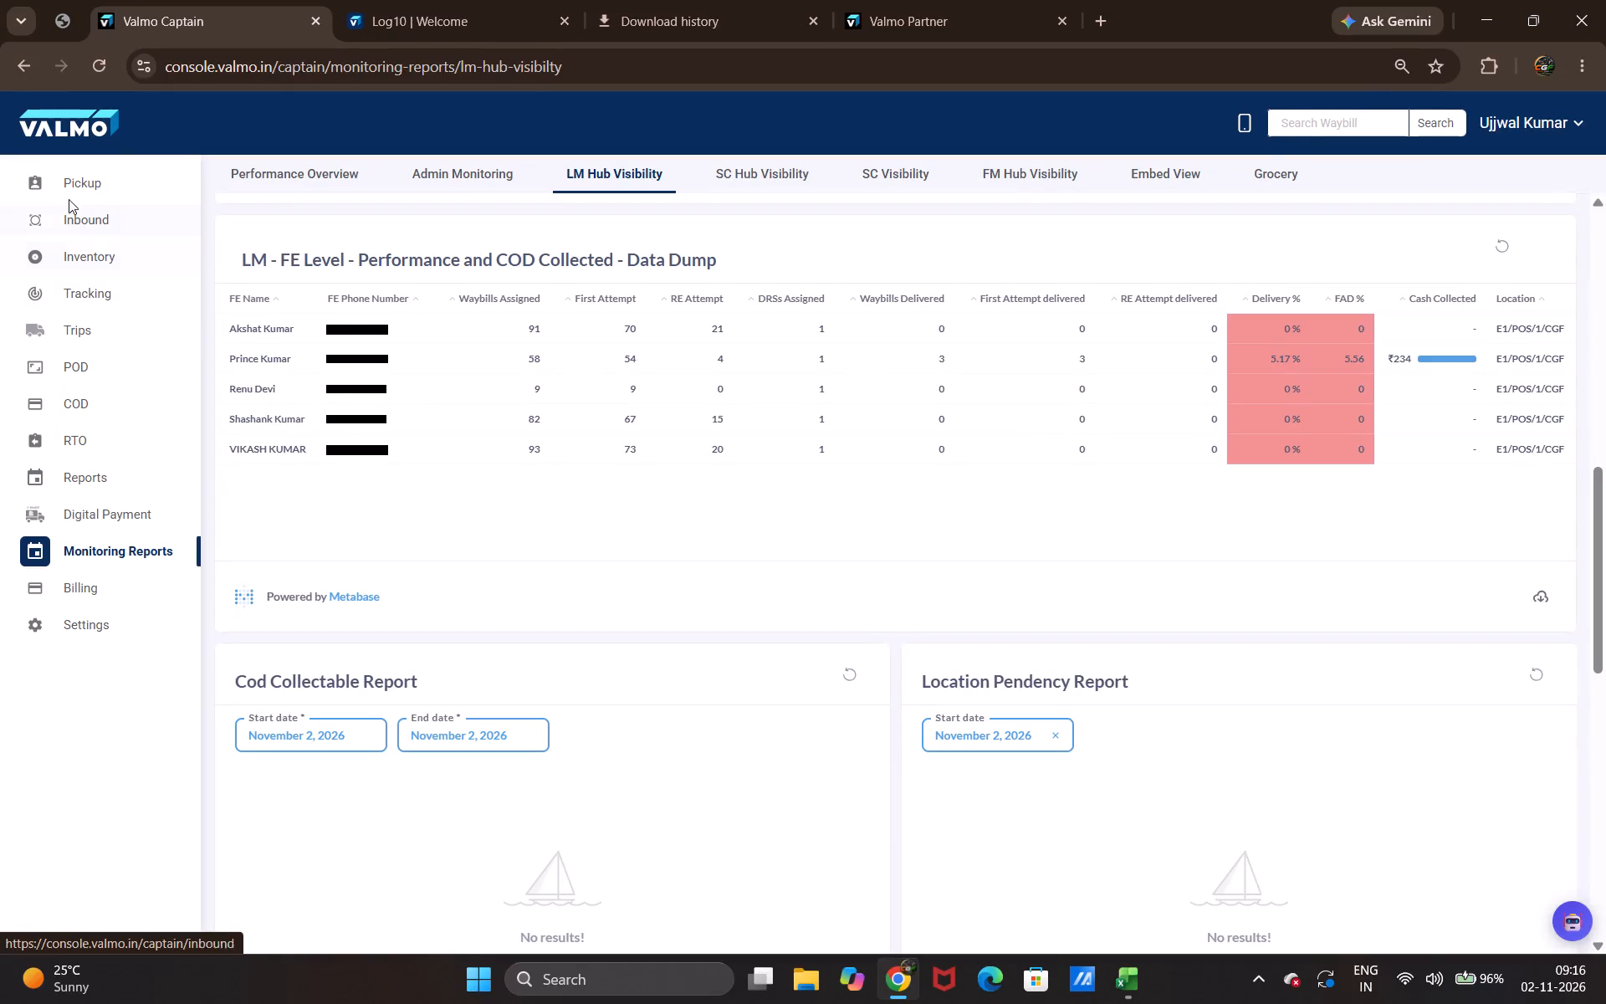
Open the Inventory section's Waybill view and load both the Inventory - Waybill Count and Inventory - Waybill reports.
left_click(97, 263)
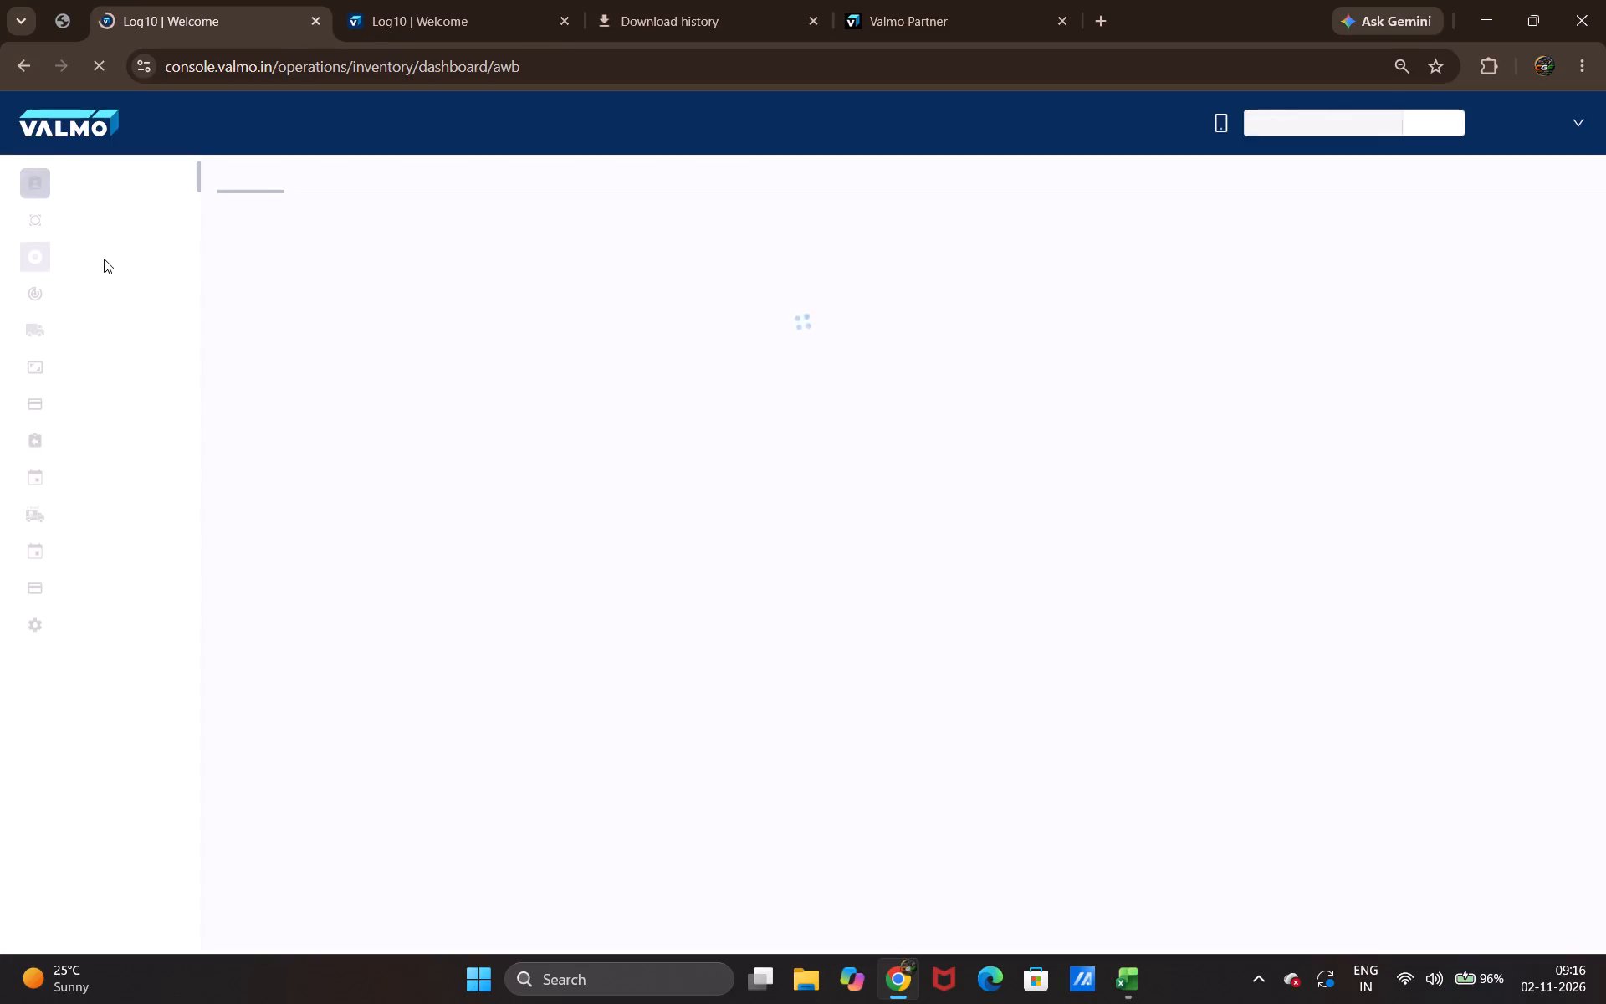
left_click(333, 181)
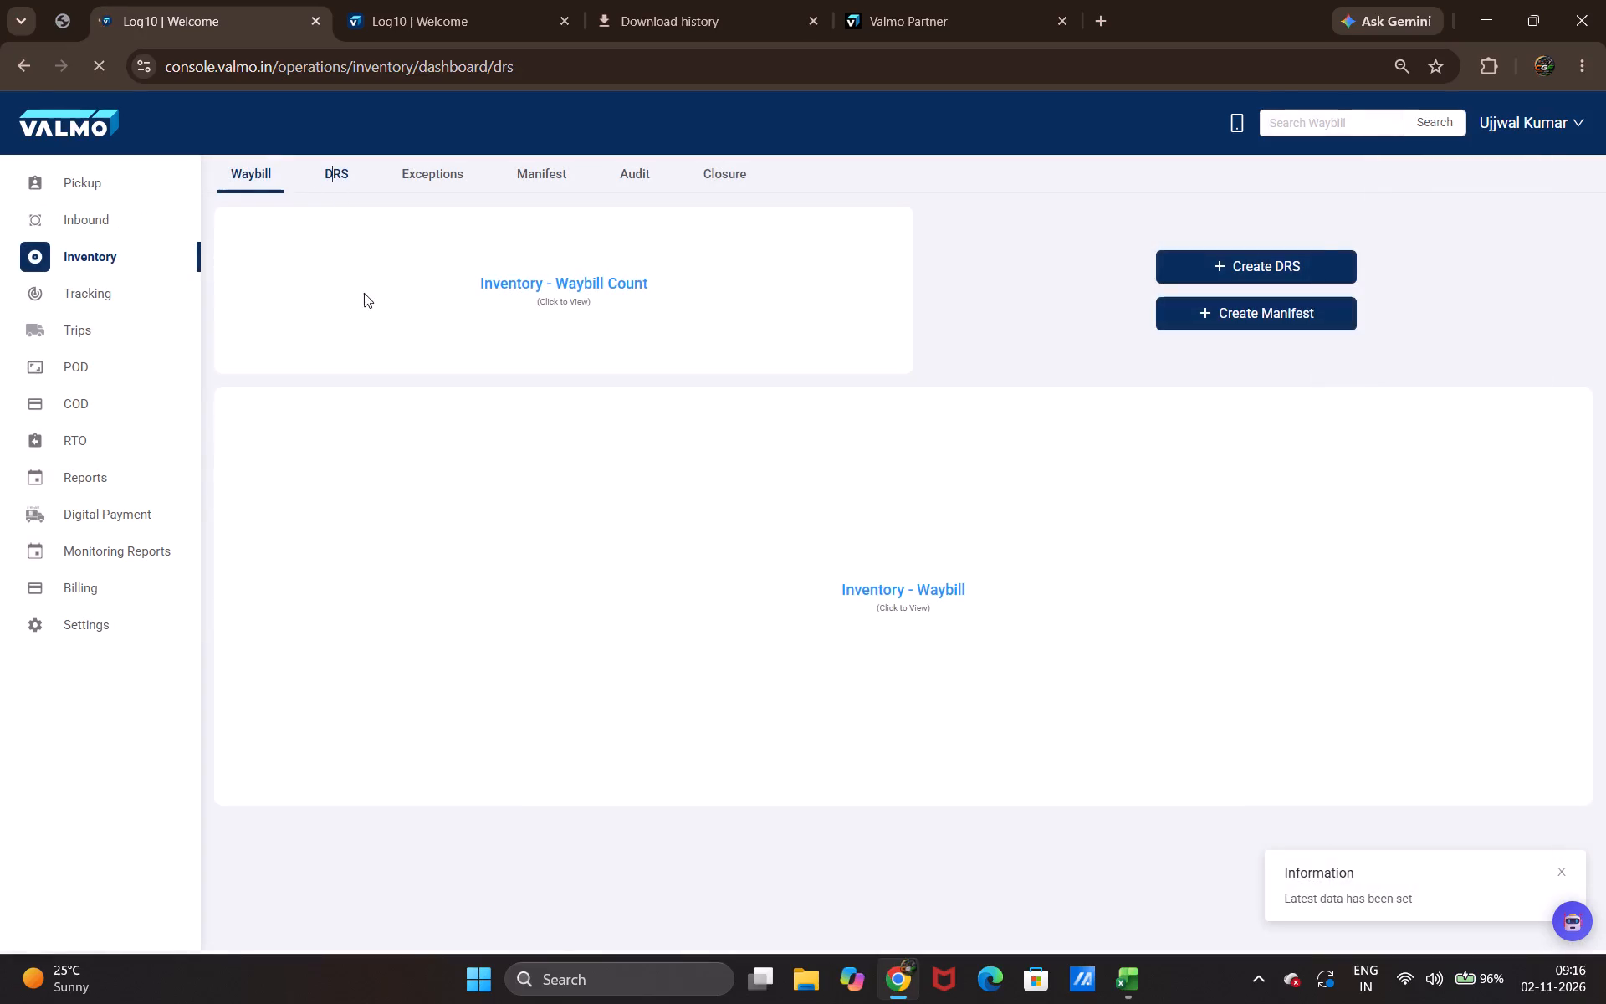
left_click(253, 177)
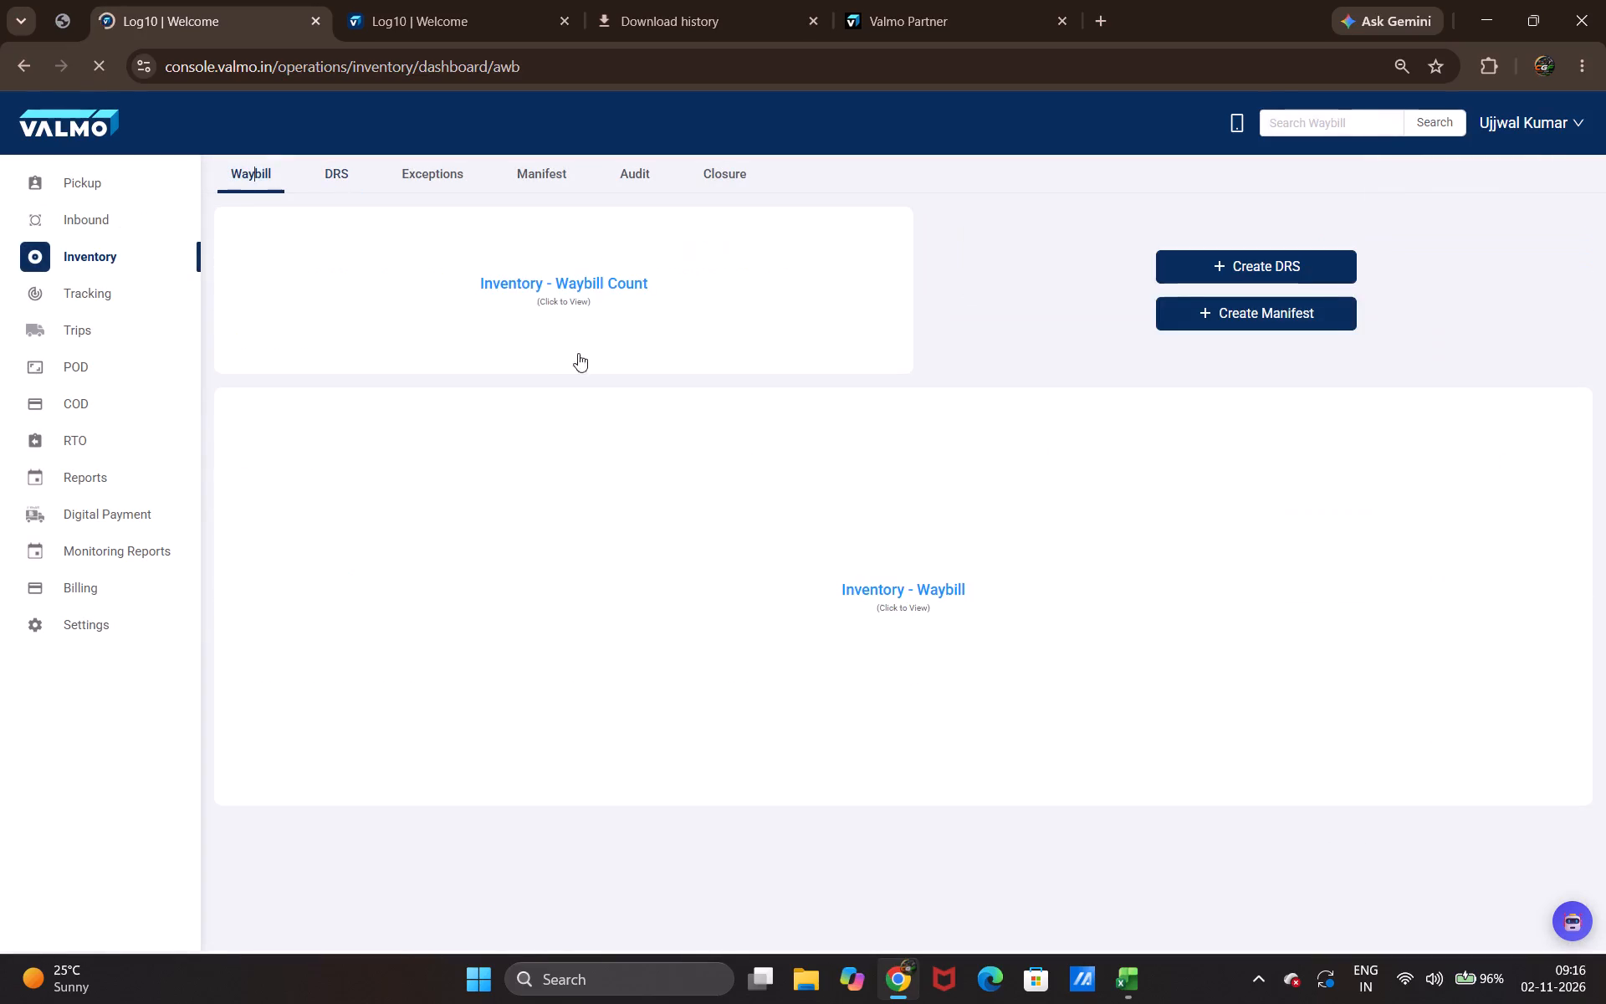
left_click(578, 353)
left_click(845, 516)
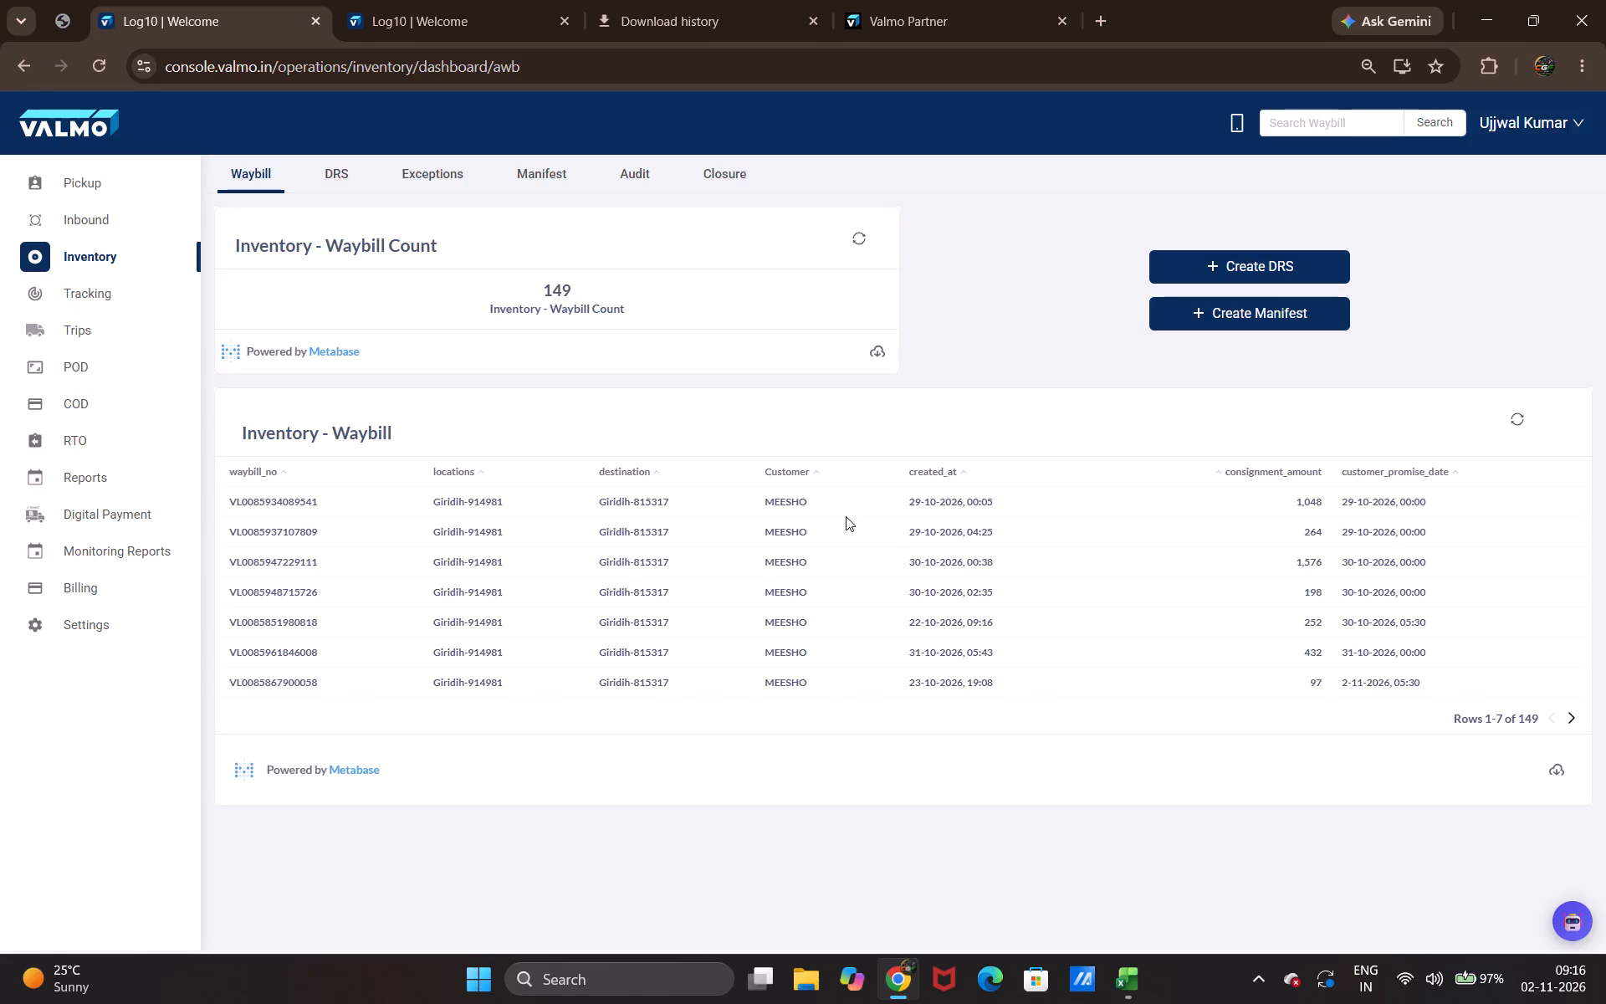
In the second Valmo browser tab, open the LM Hub Visibility monitoring reports and load today's FE-level Performance and COD Collected report.
left_click(437, 0)
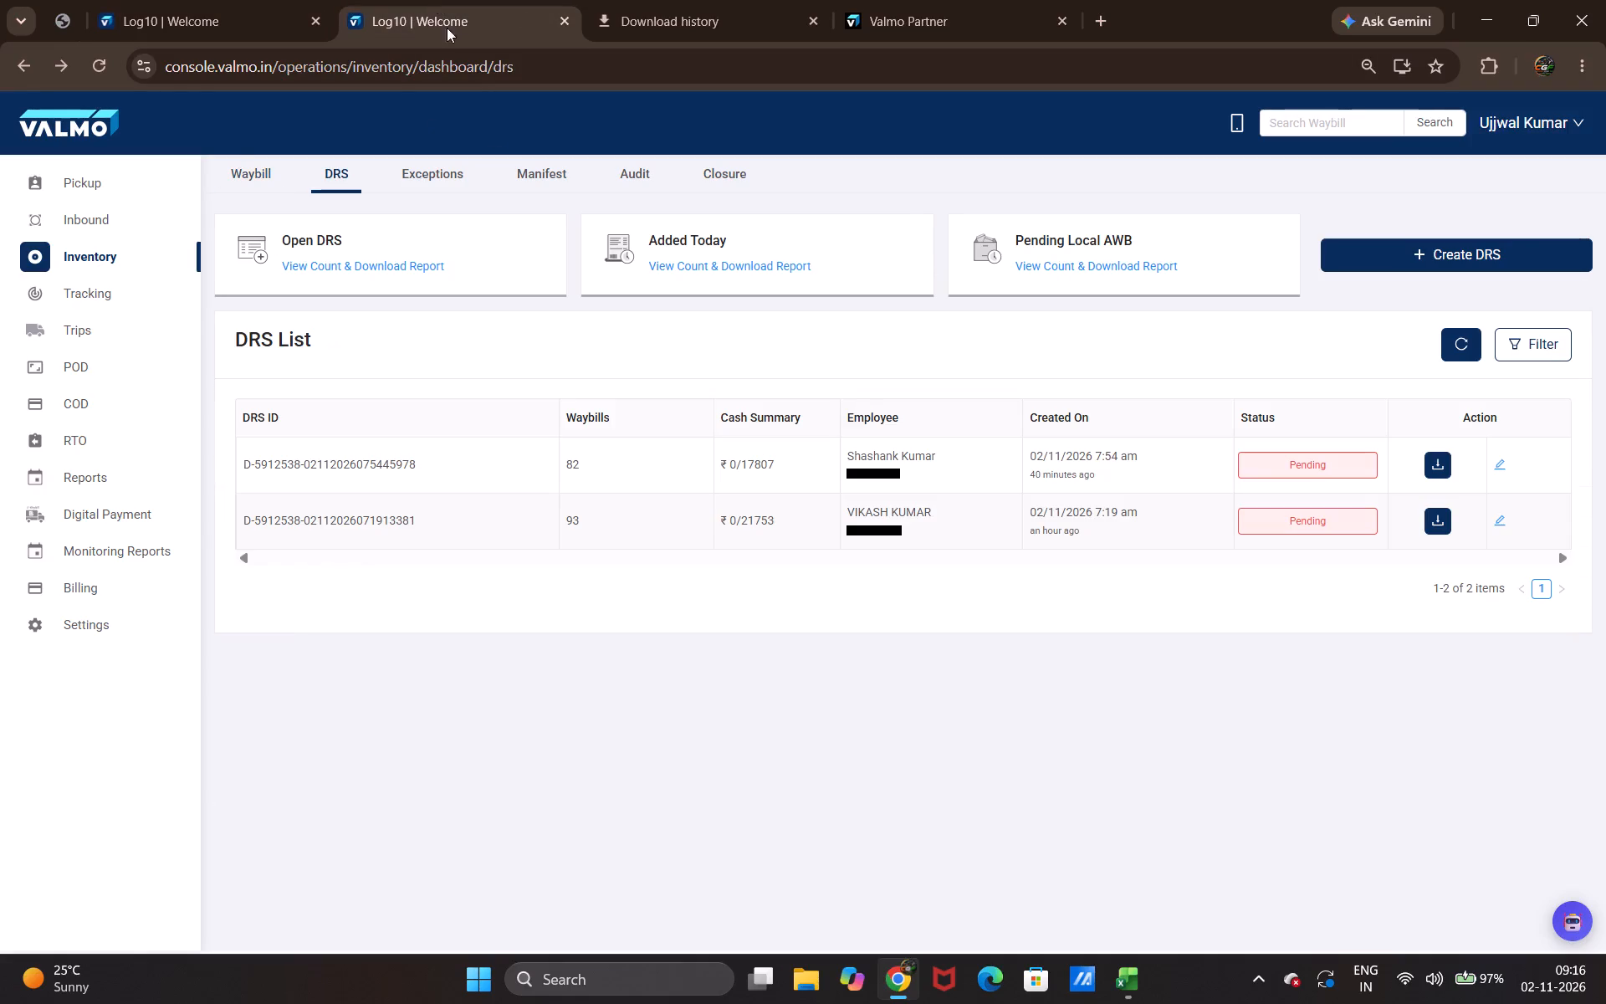
left_click(120, 548)
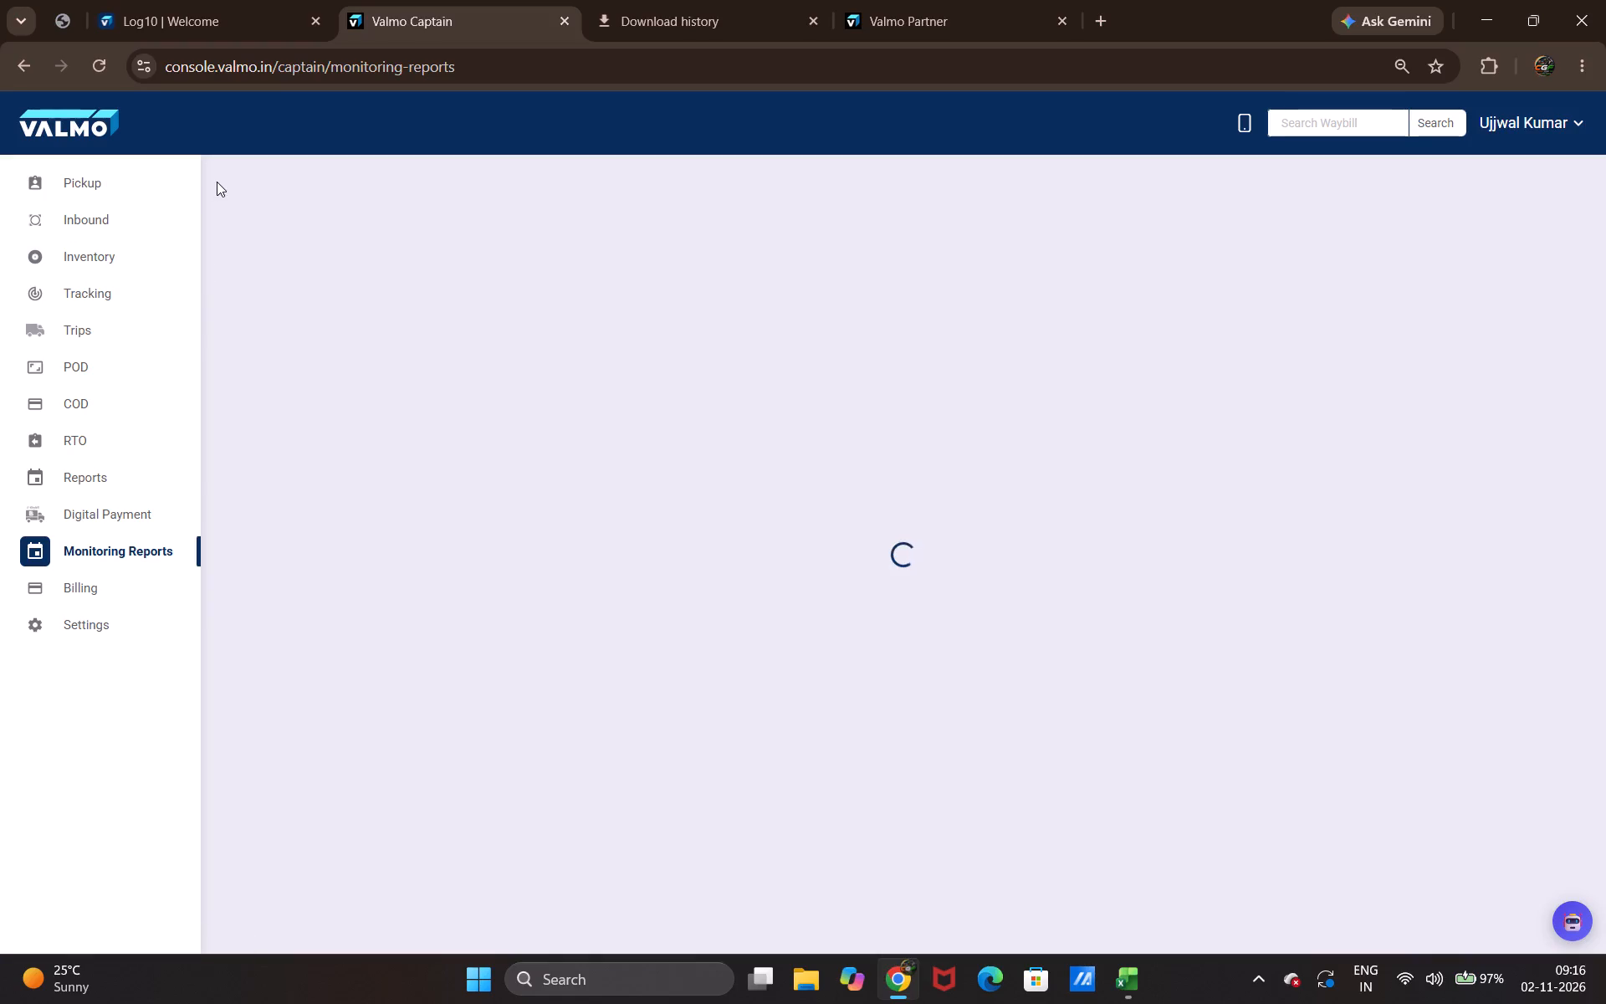
left_click(539, 172)
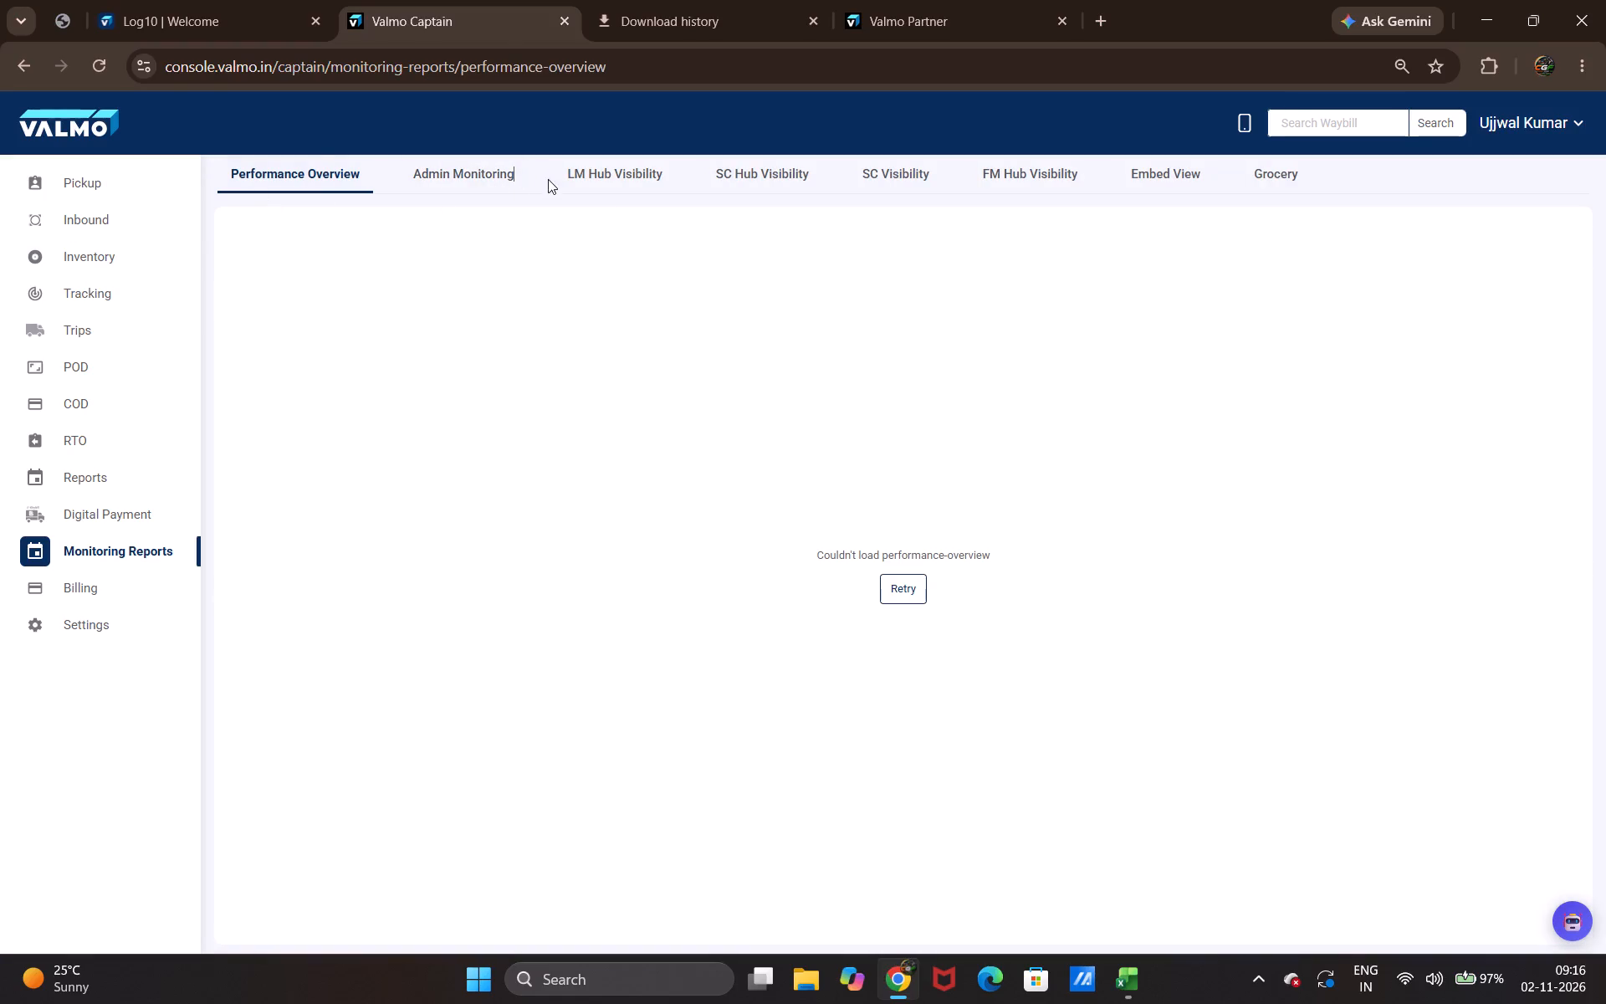
left_click(609, 184)
left_click(873, 417)
scroll(970, 549, "down", 8)
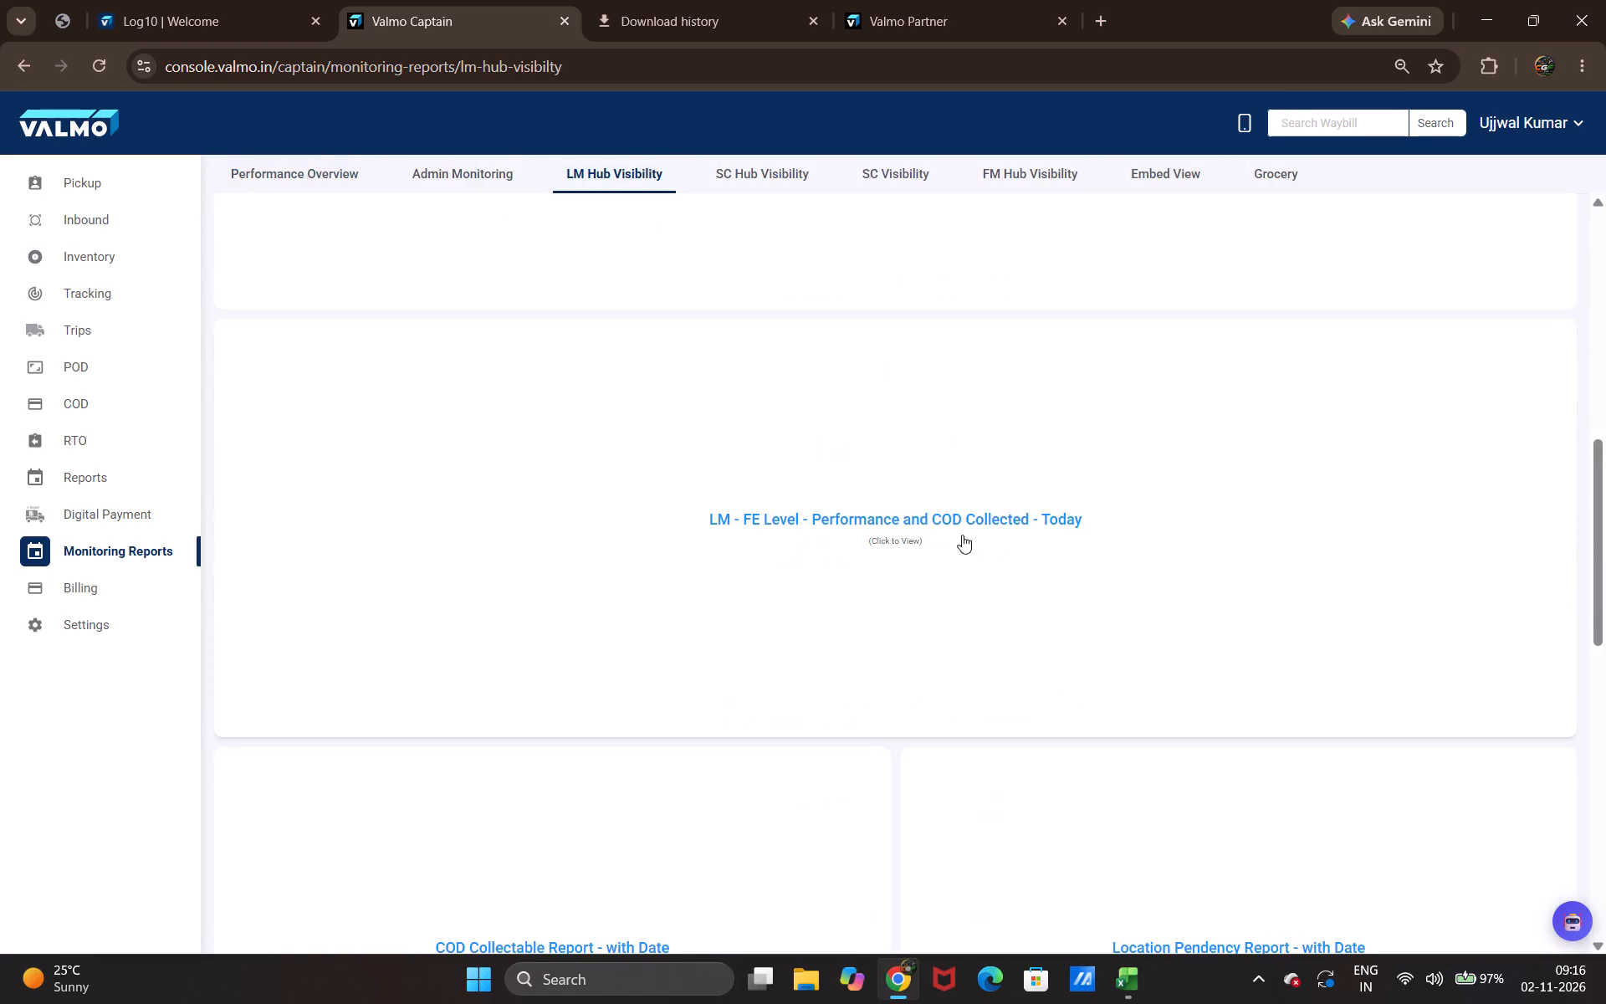
left_click(908, 386)
scroll(857, 419, "up", 3)
left_click(887, 441)
scroll(898, 468, "down", 4)
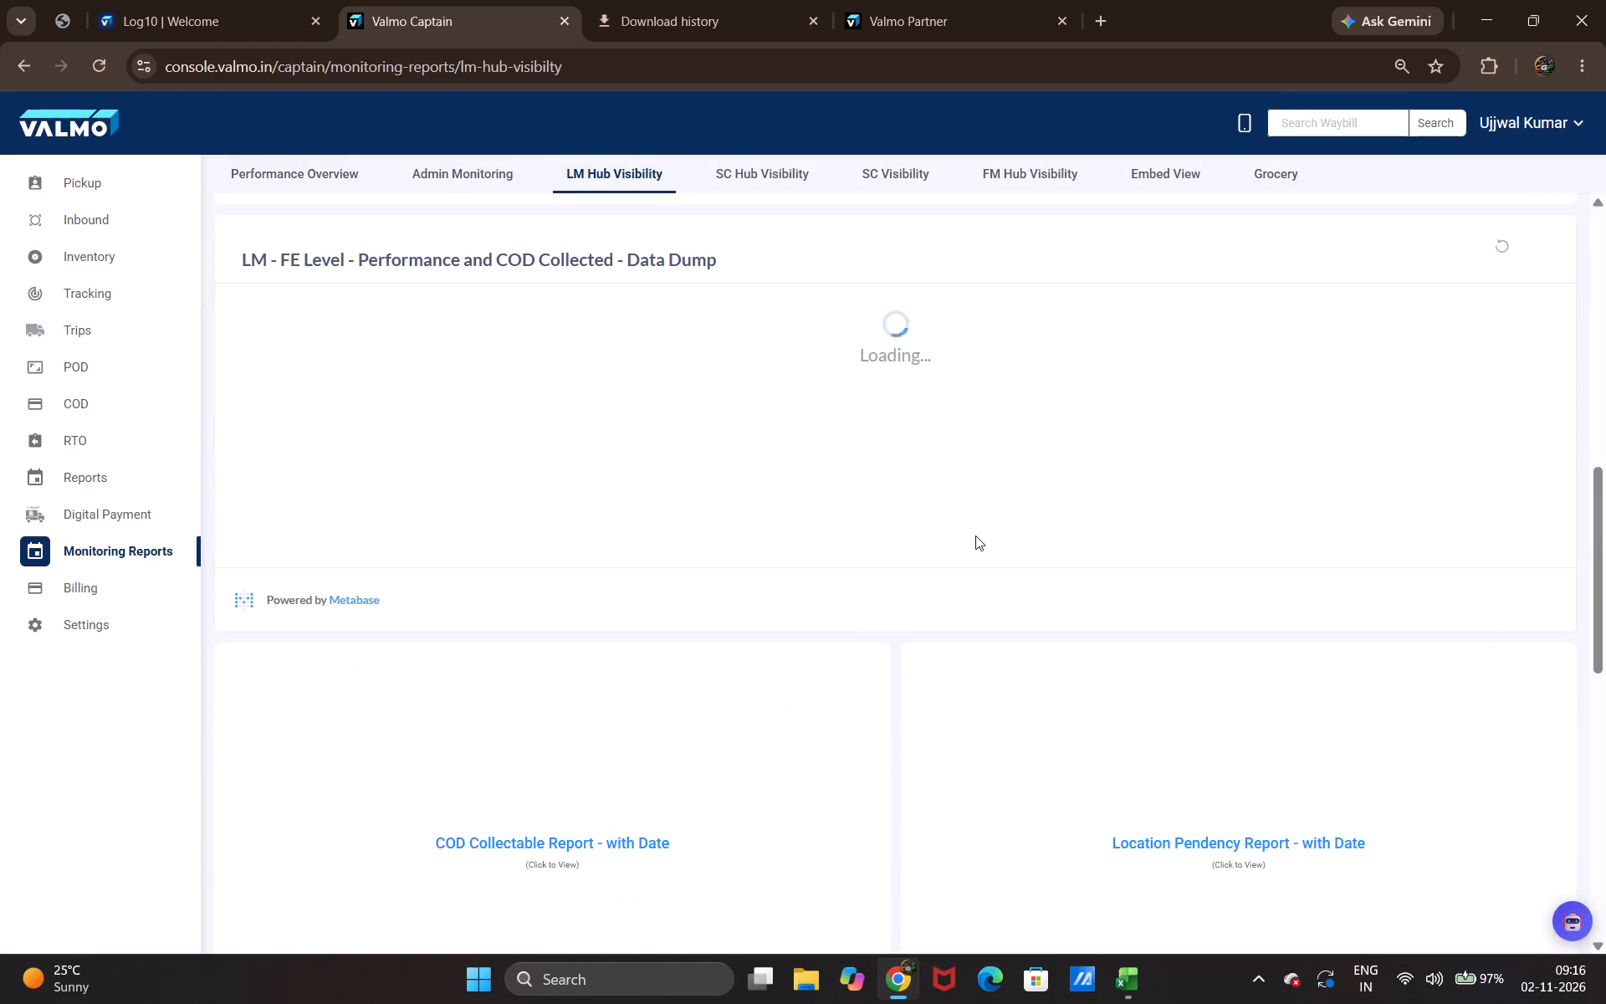
Load the COD Collectable and Location Pendency reports with date, and review the FE-level performance table.
left_click(486, 662)
left_click_drag(1524, 818, 1494, 812)
scroll(909, 602, "up", 4)
scroll(909, 602, "down", 3)
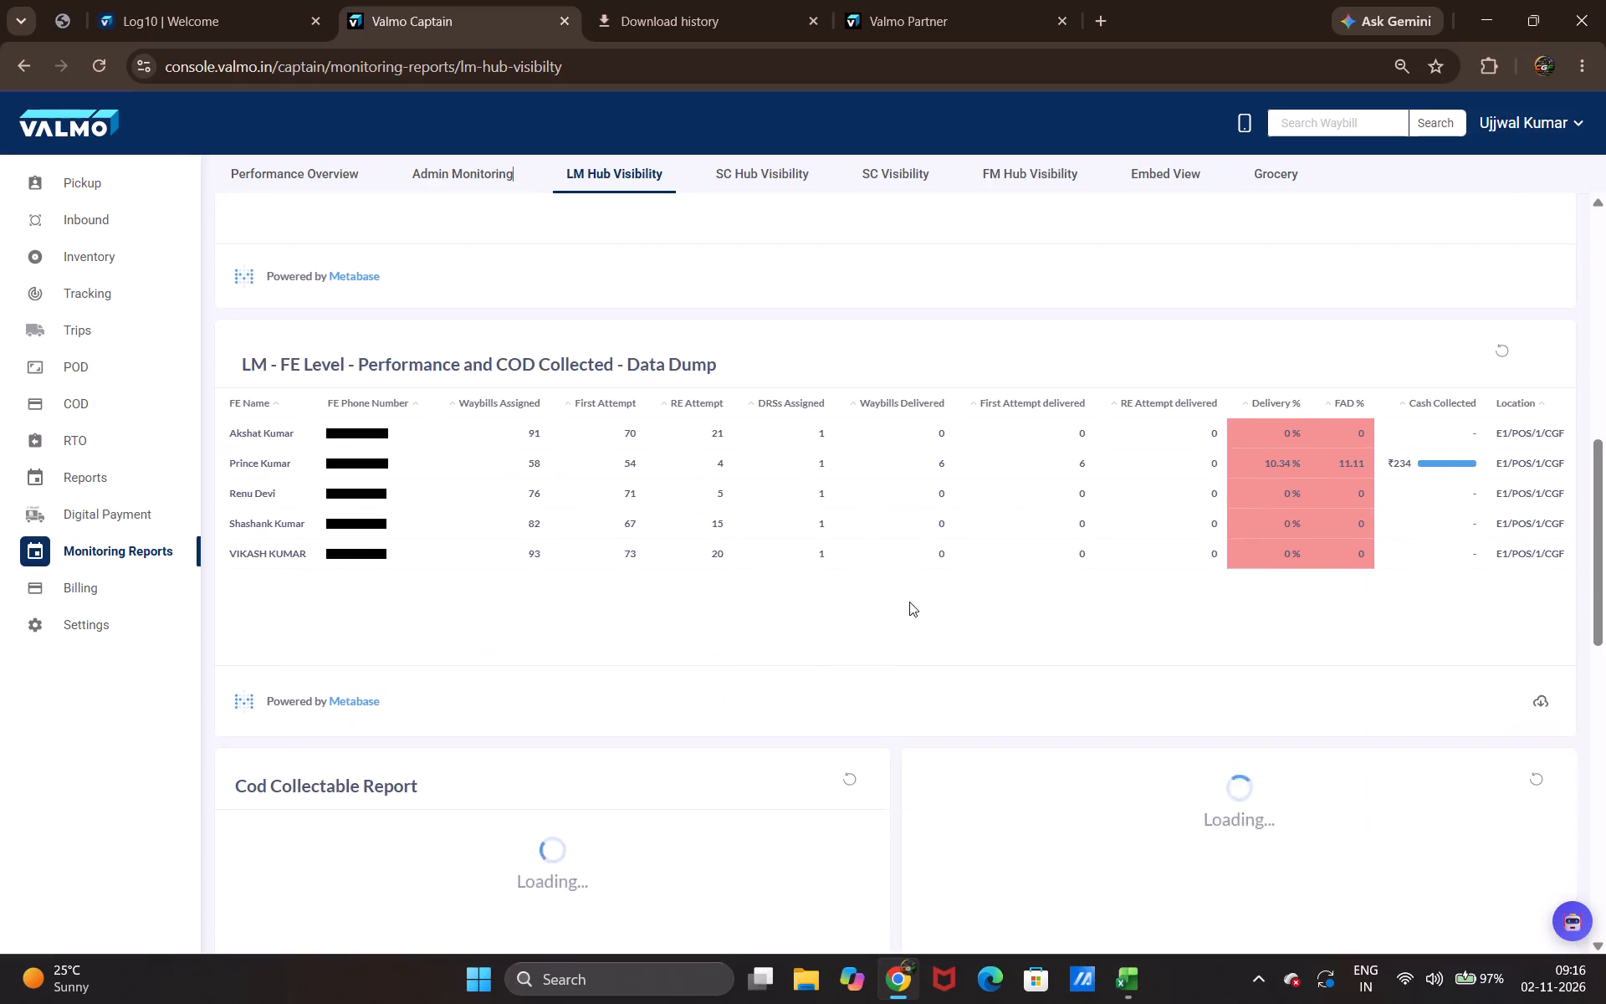
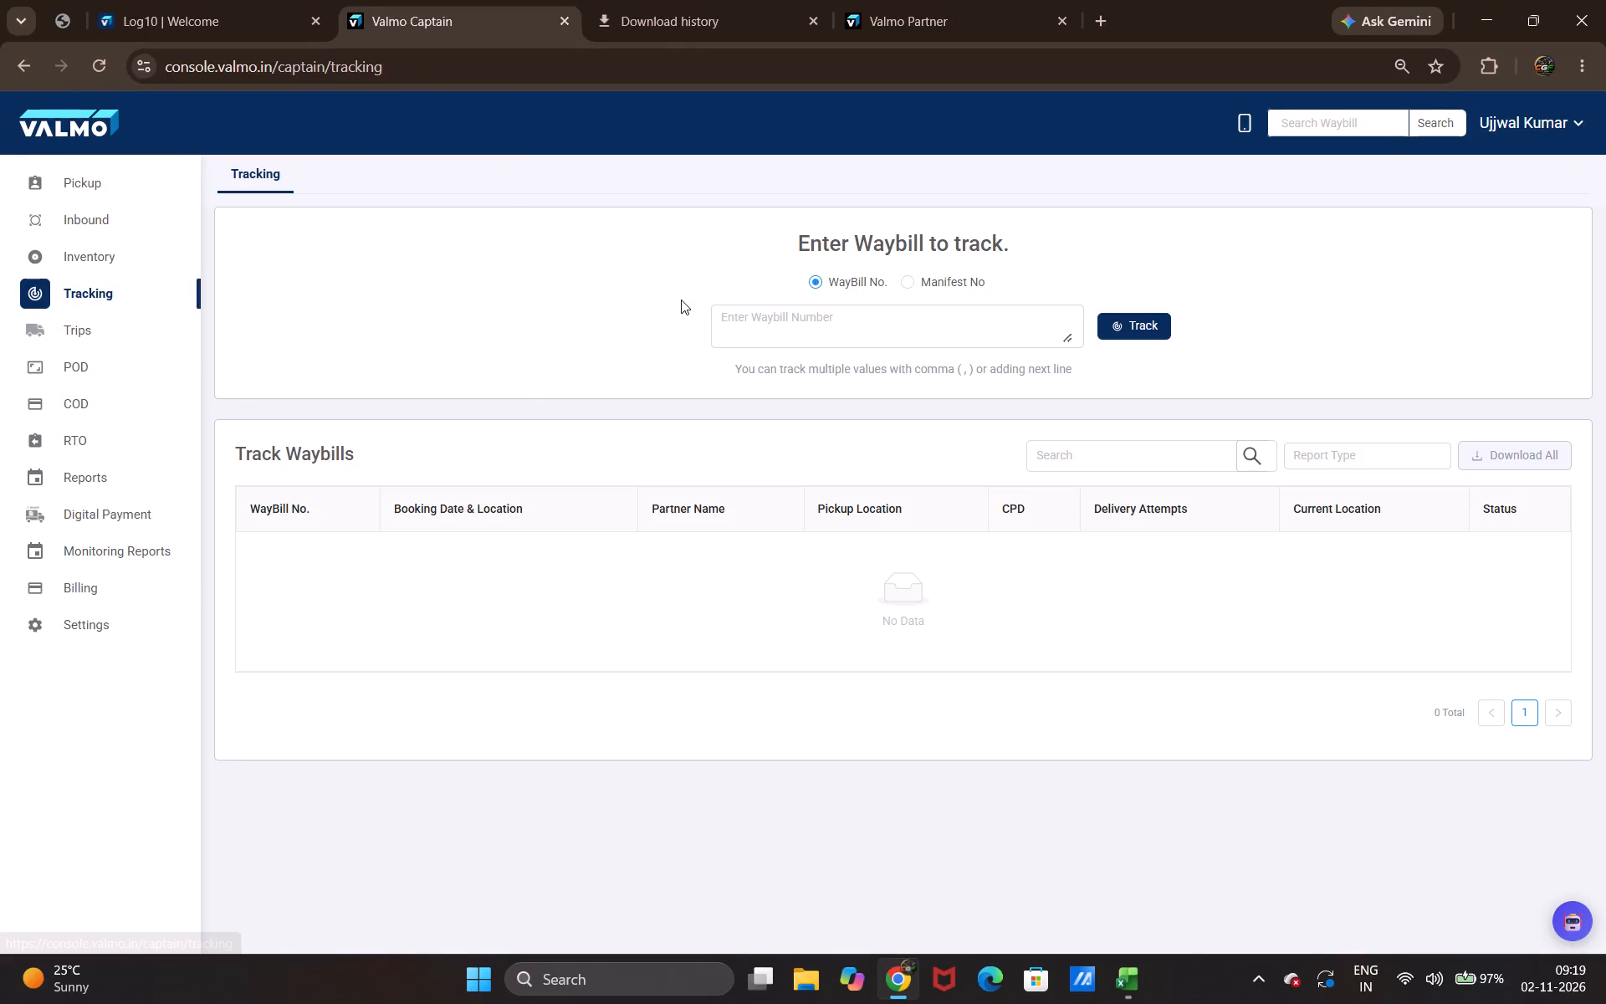
left_click(858, 315)
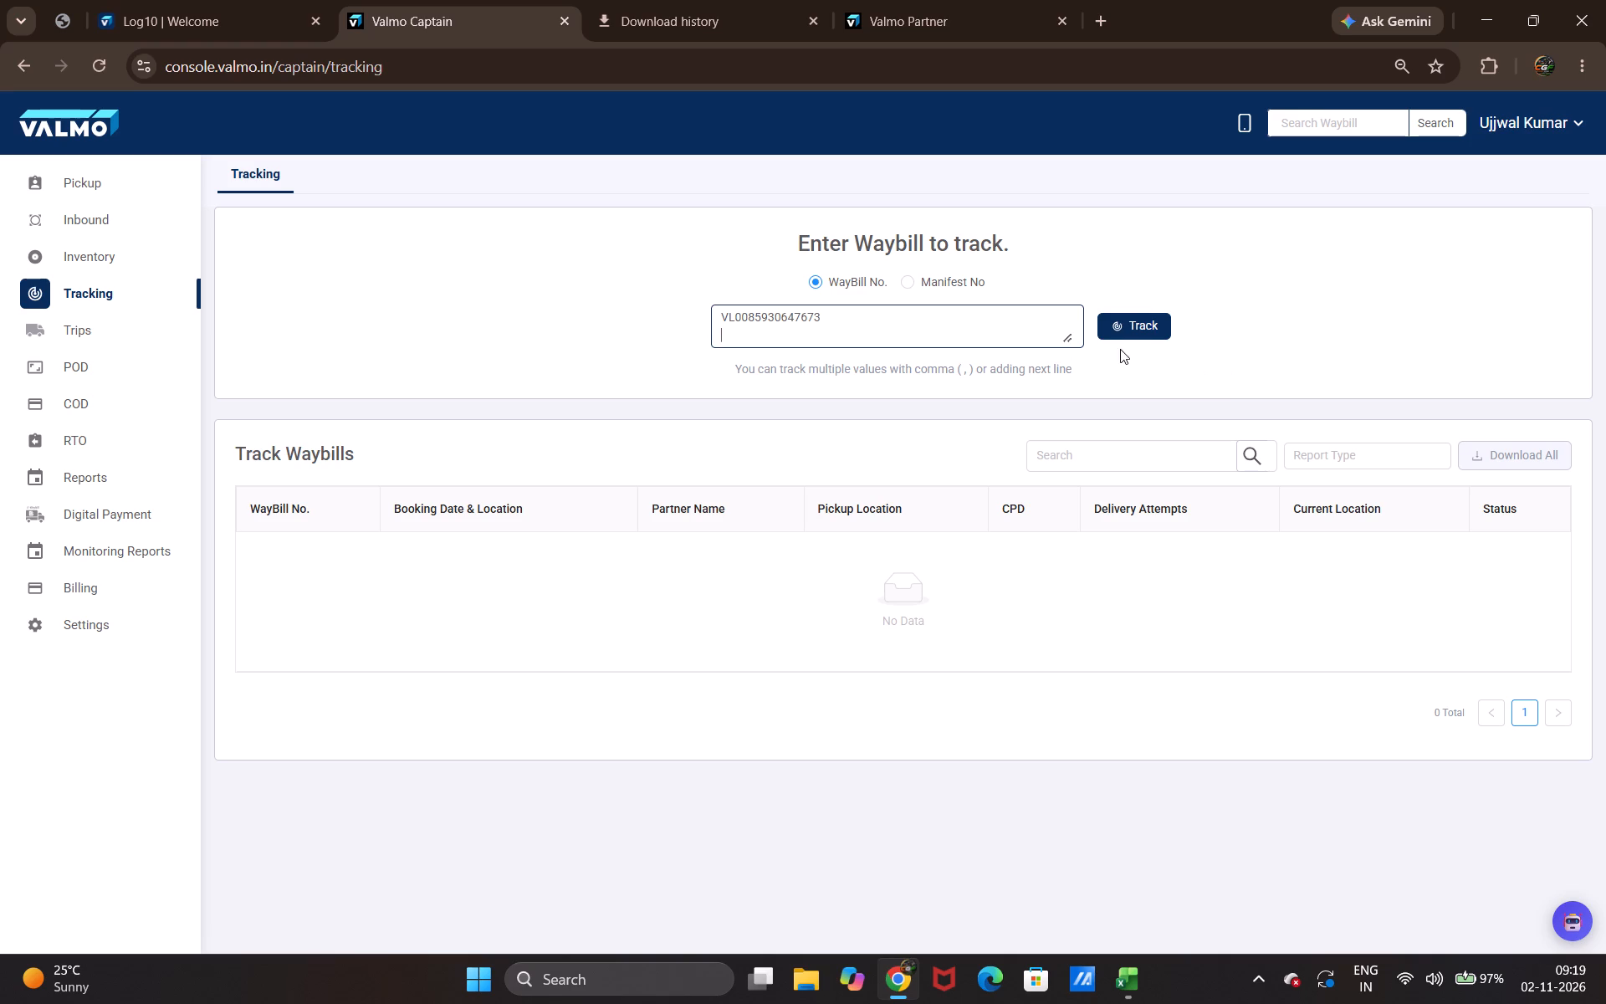
left_click(1117, 331)
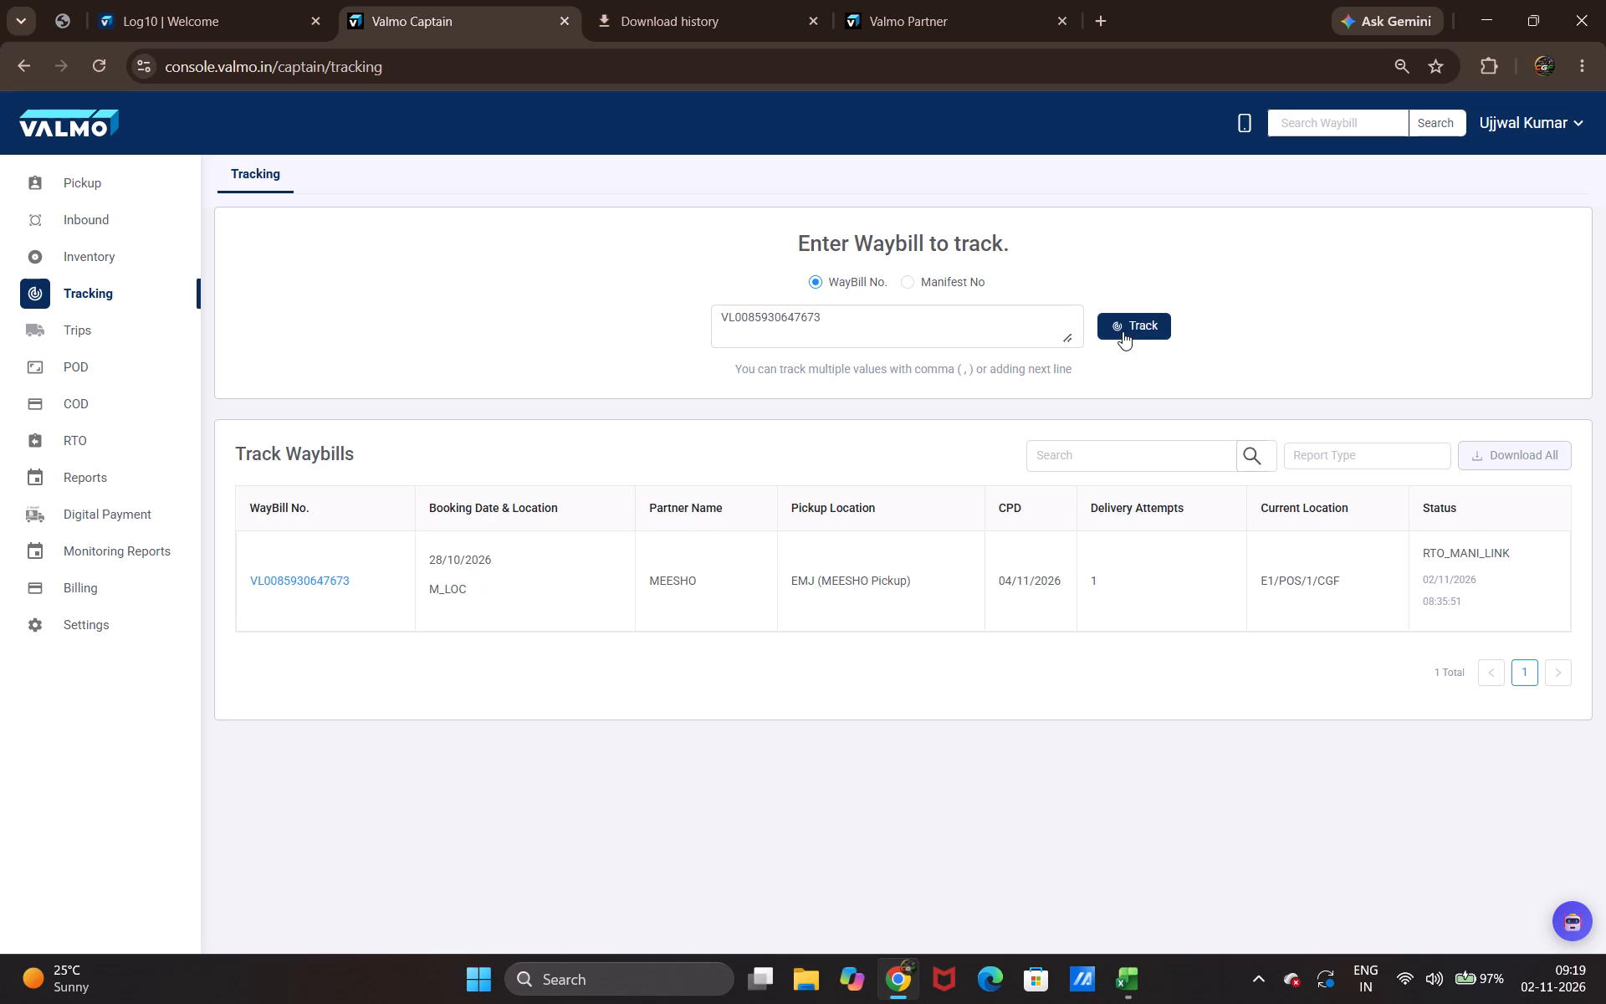
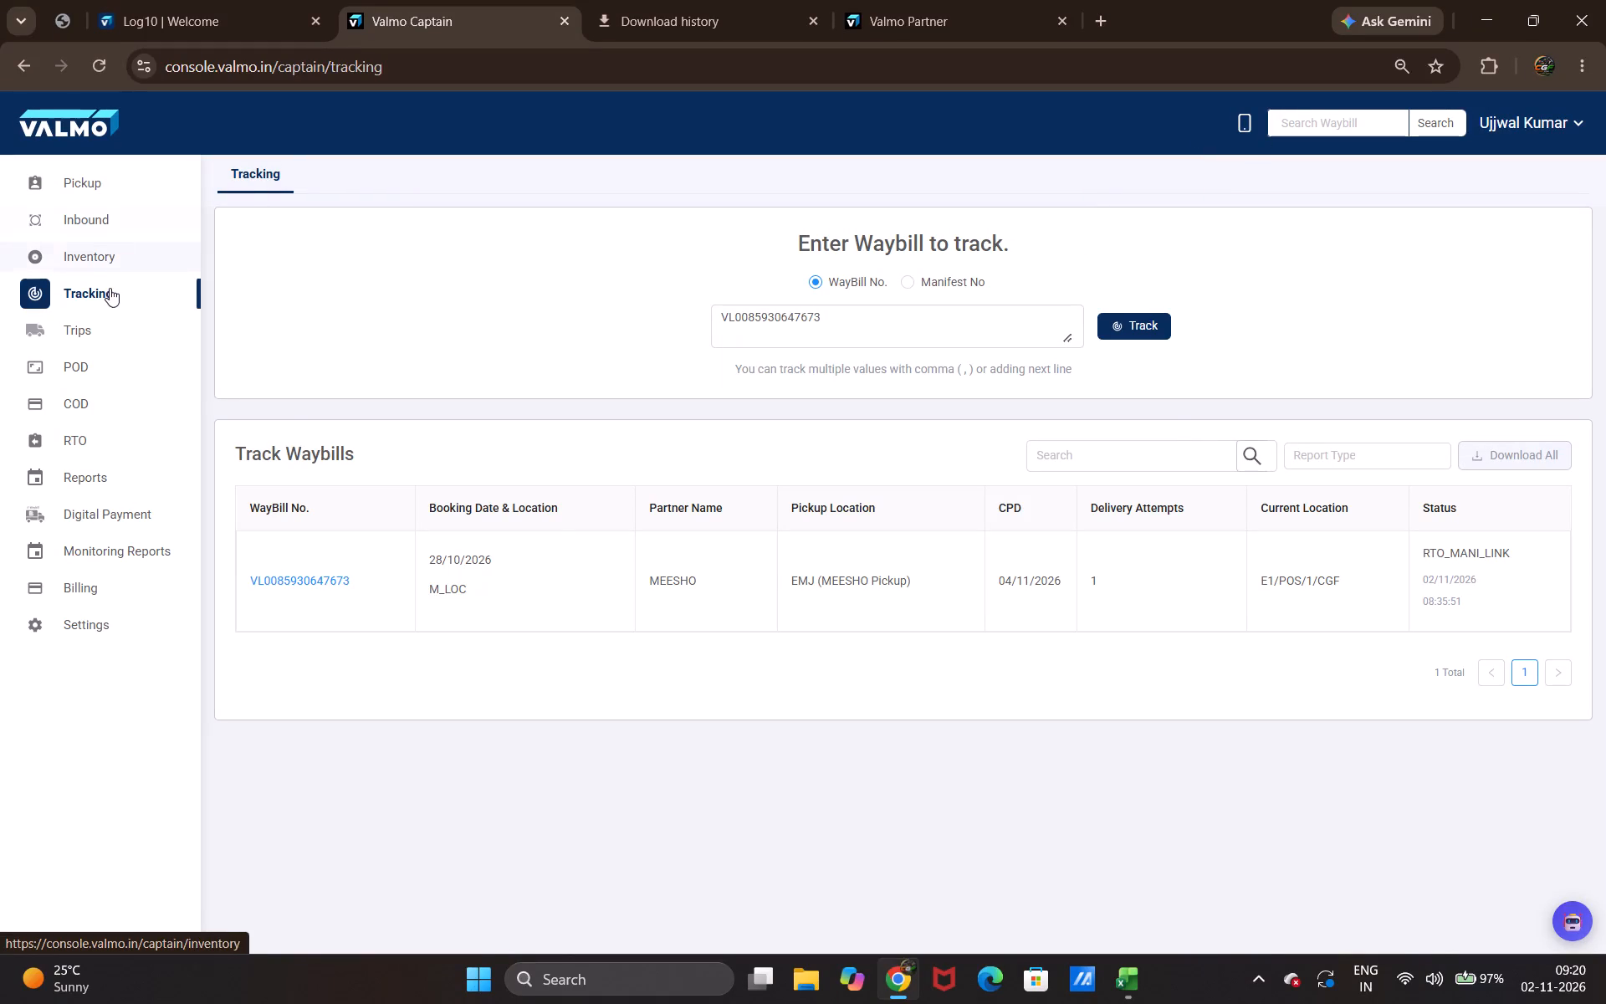
Open the list of RTO manifests to review the hub's return-to-origin manifests.
left_click(70, 432)
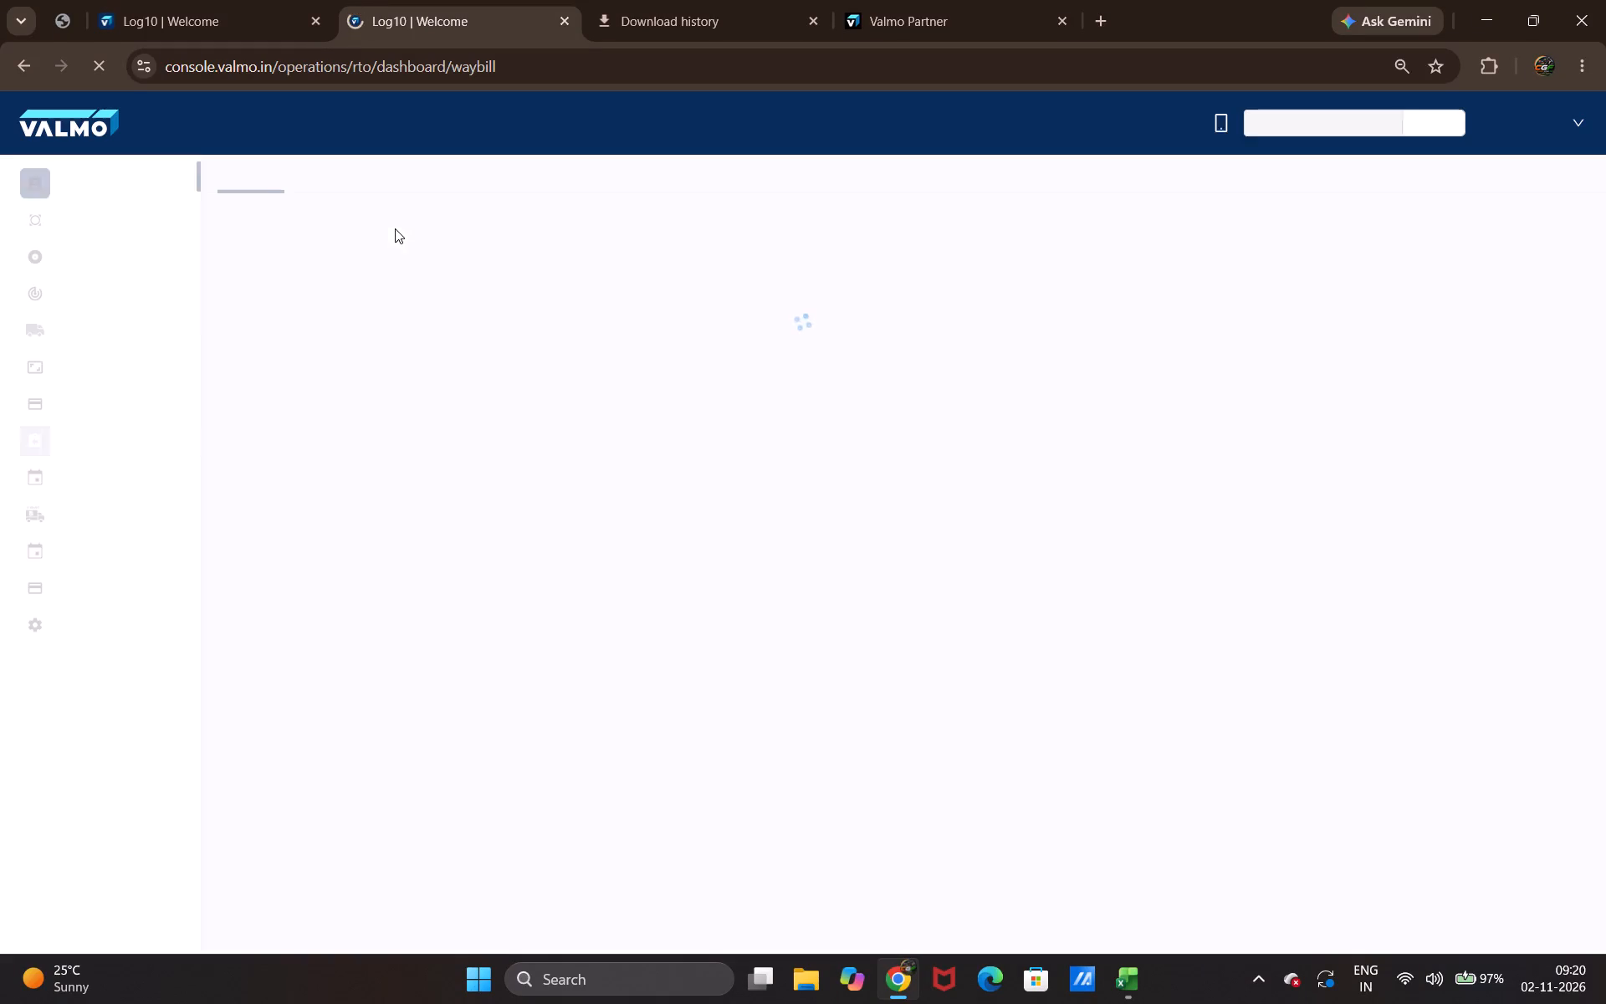
left_click(349, 174)
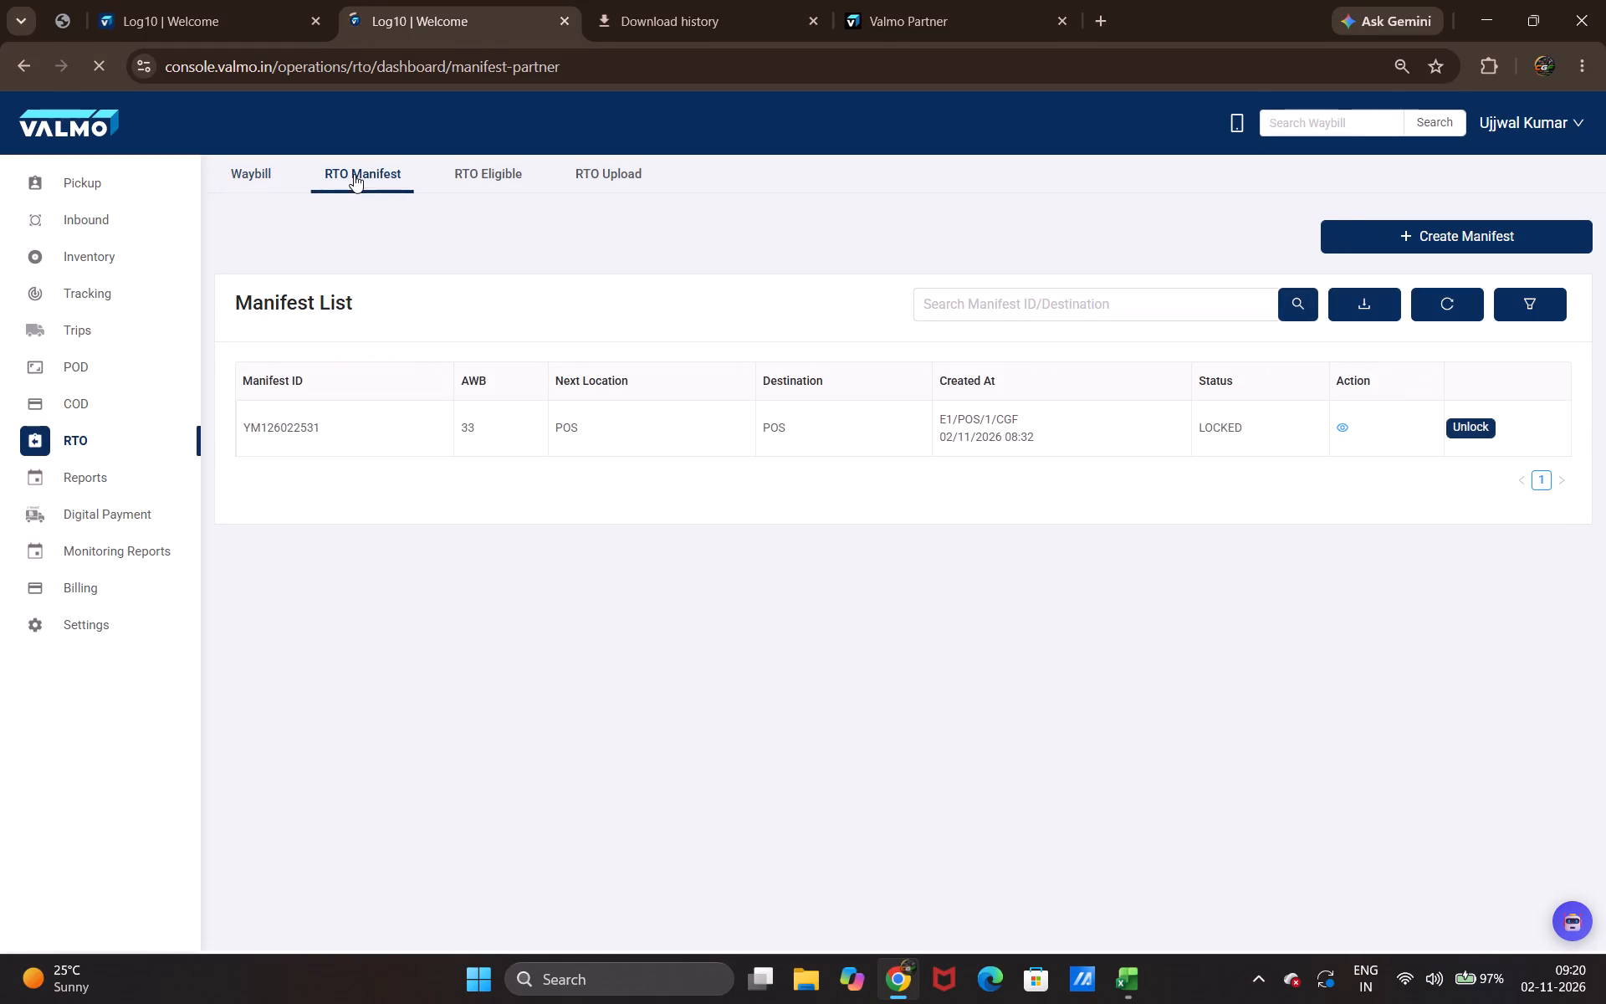
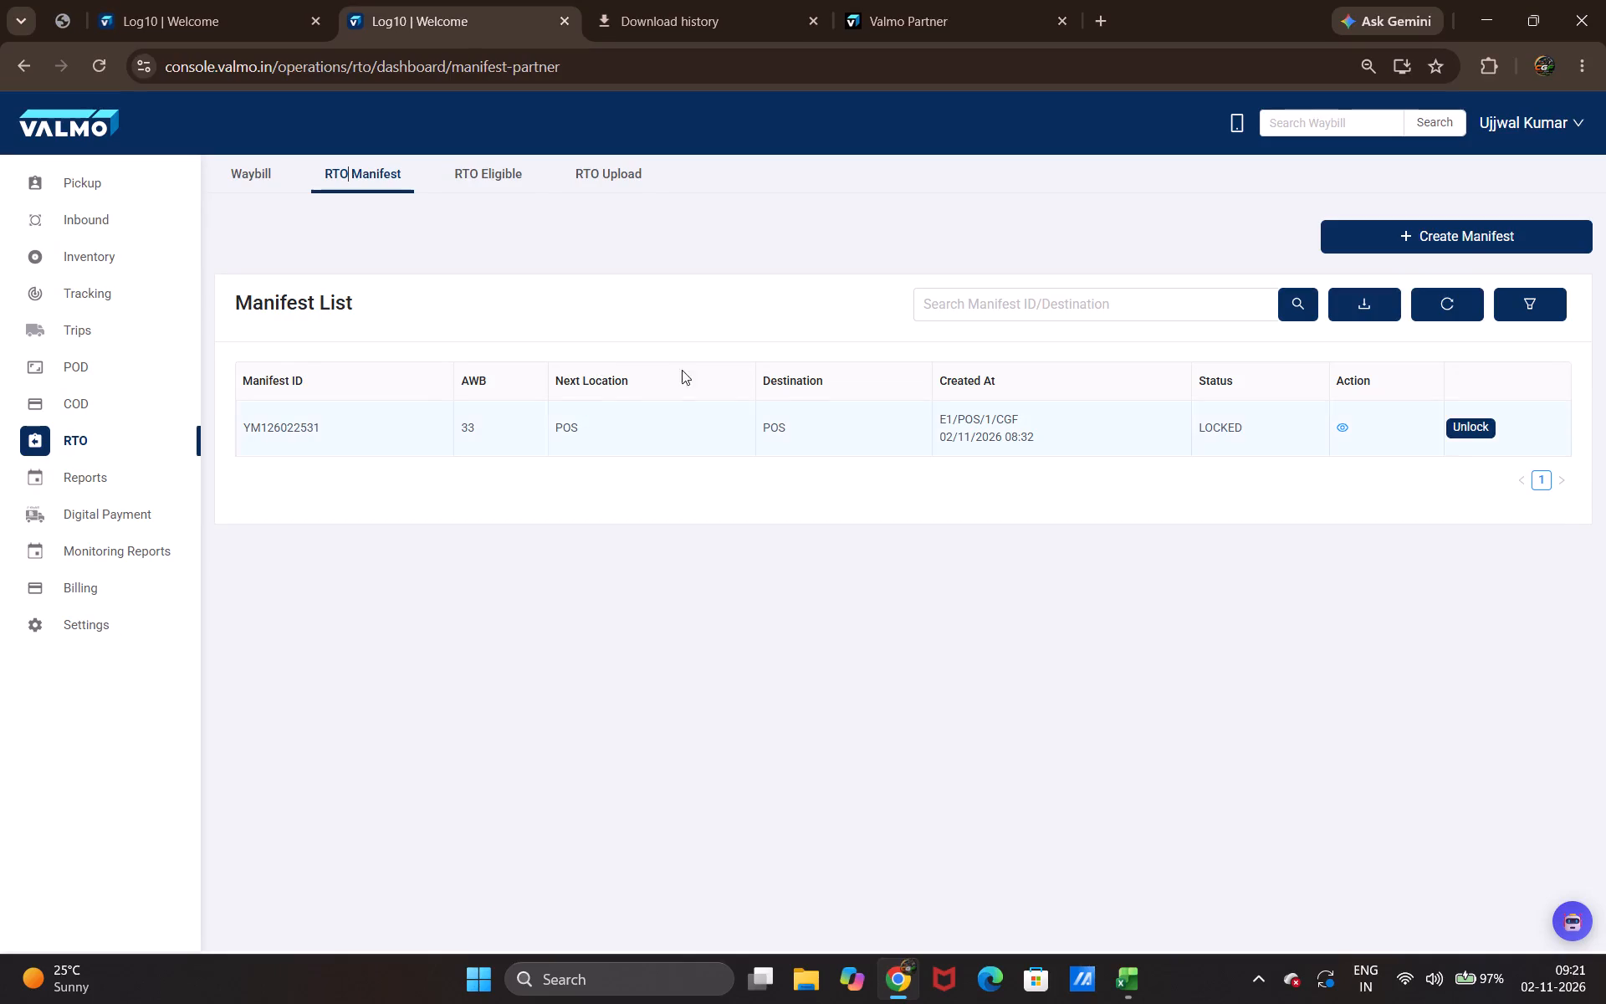
Review both pages of the reverse pickup list, examining each pickup's ageing, attempt count, assigned field executive and status.
left_click(85, 192)
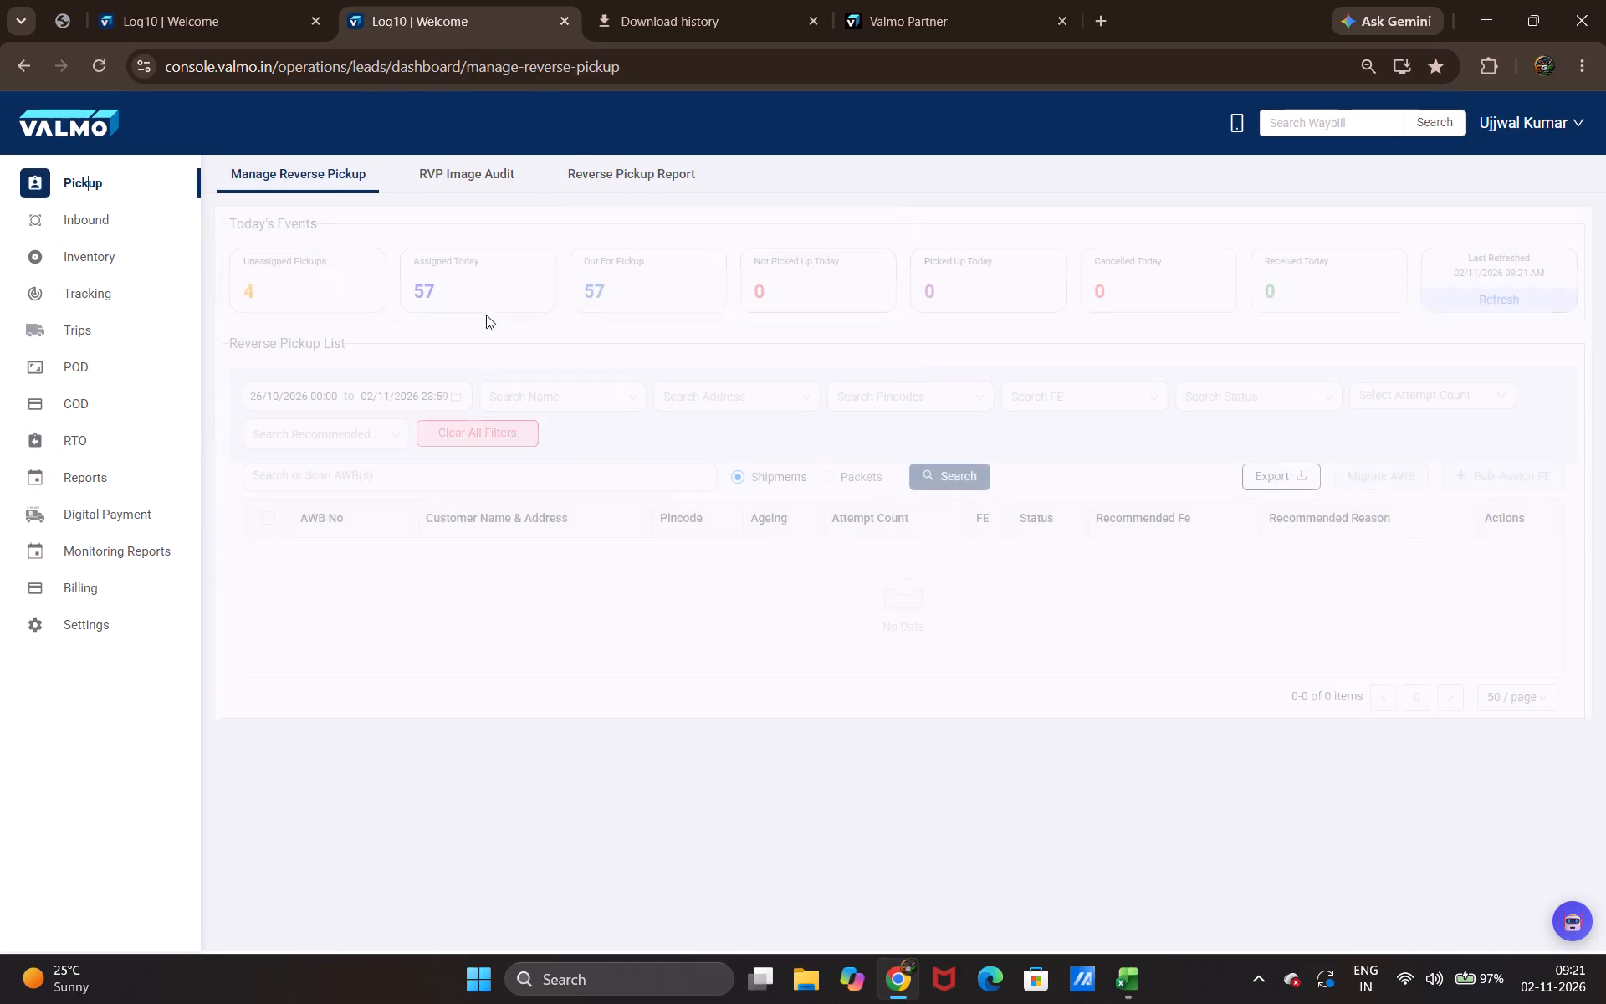
scroll(431, 337, "down", 6)
scroll(773, 478, "down", 4)
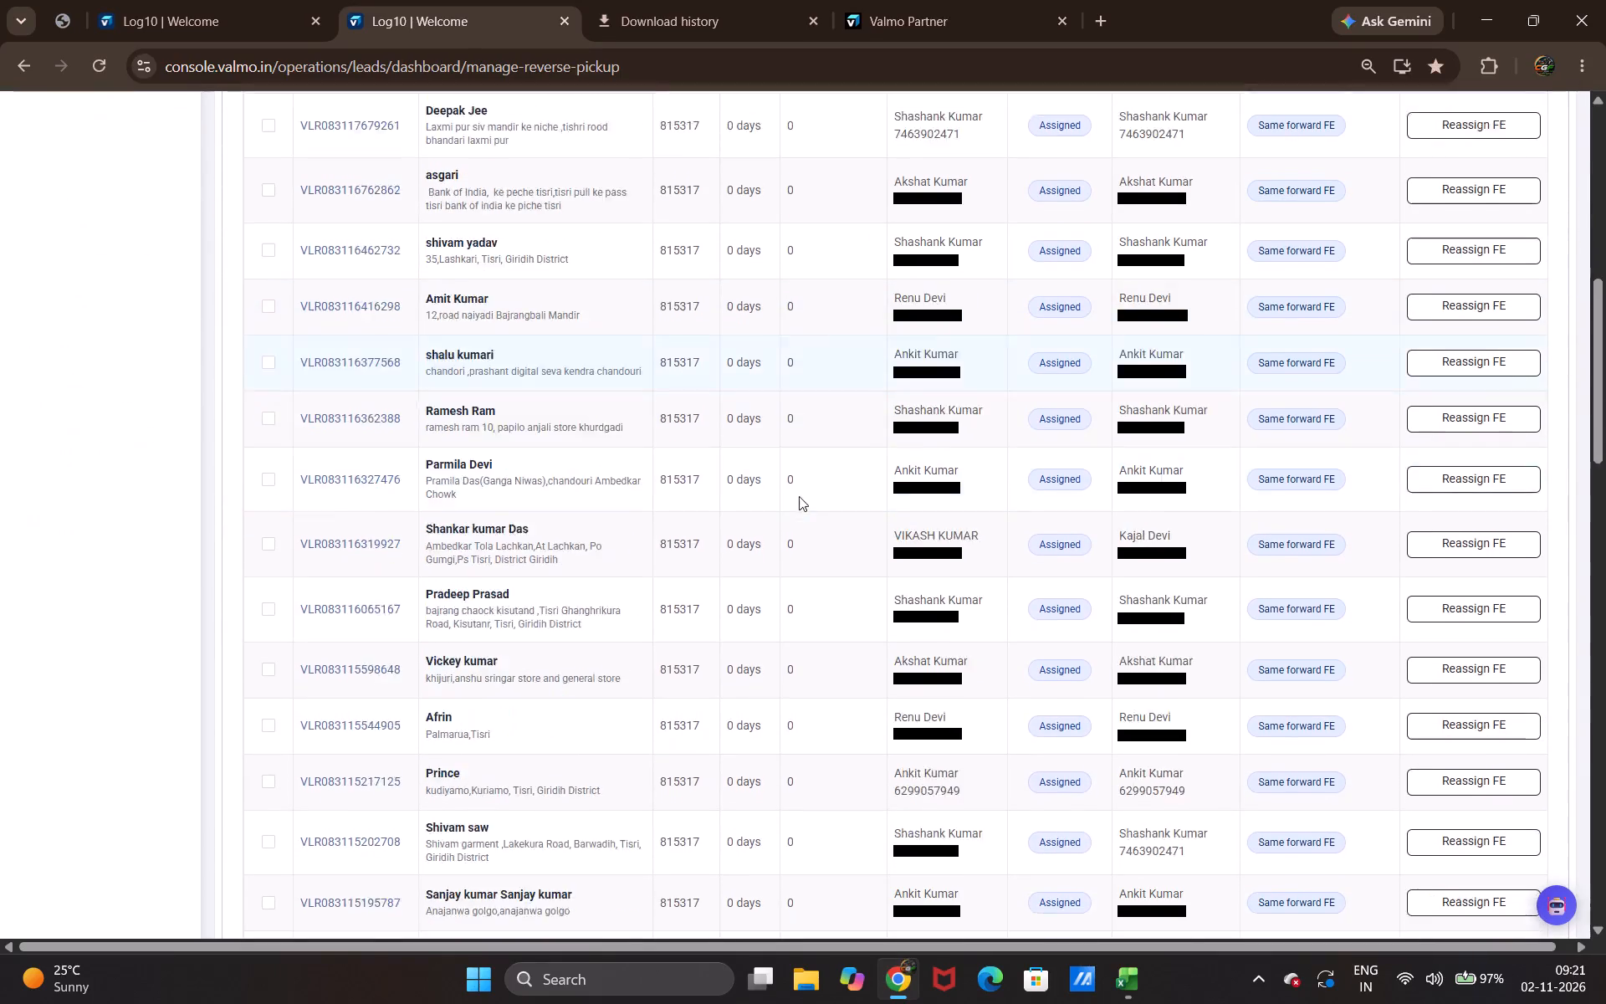
scroll(799, 496, "down", 18)
scroll(813, 486, "up", 6)
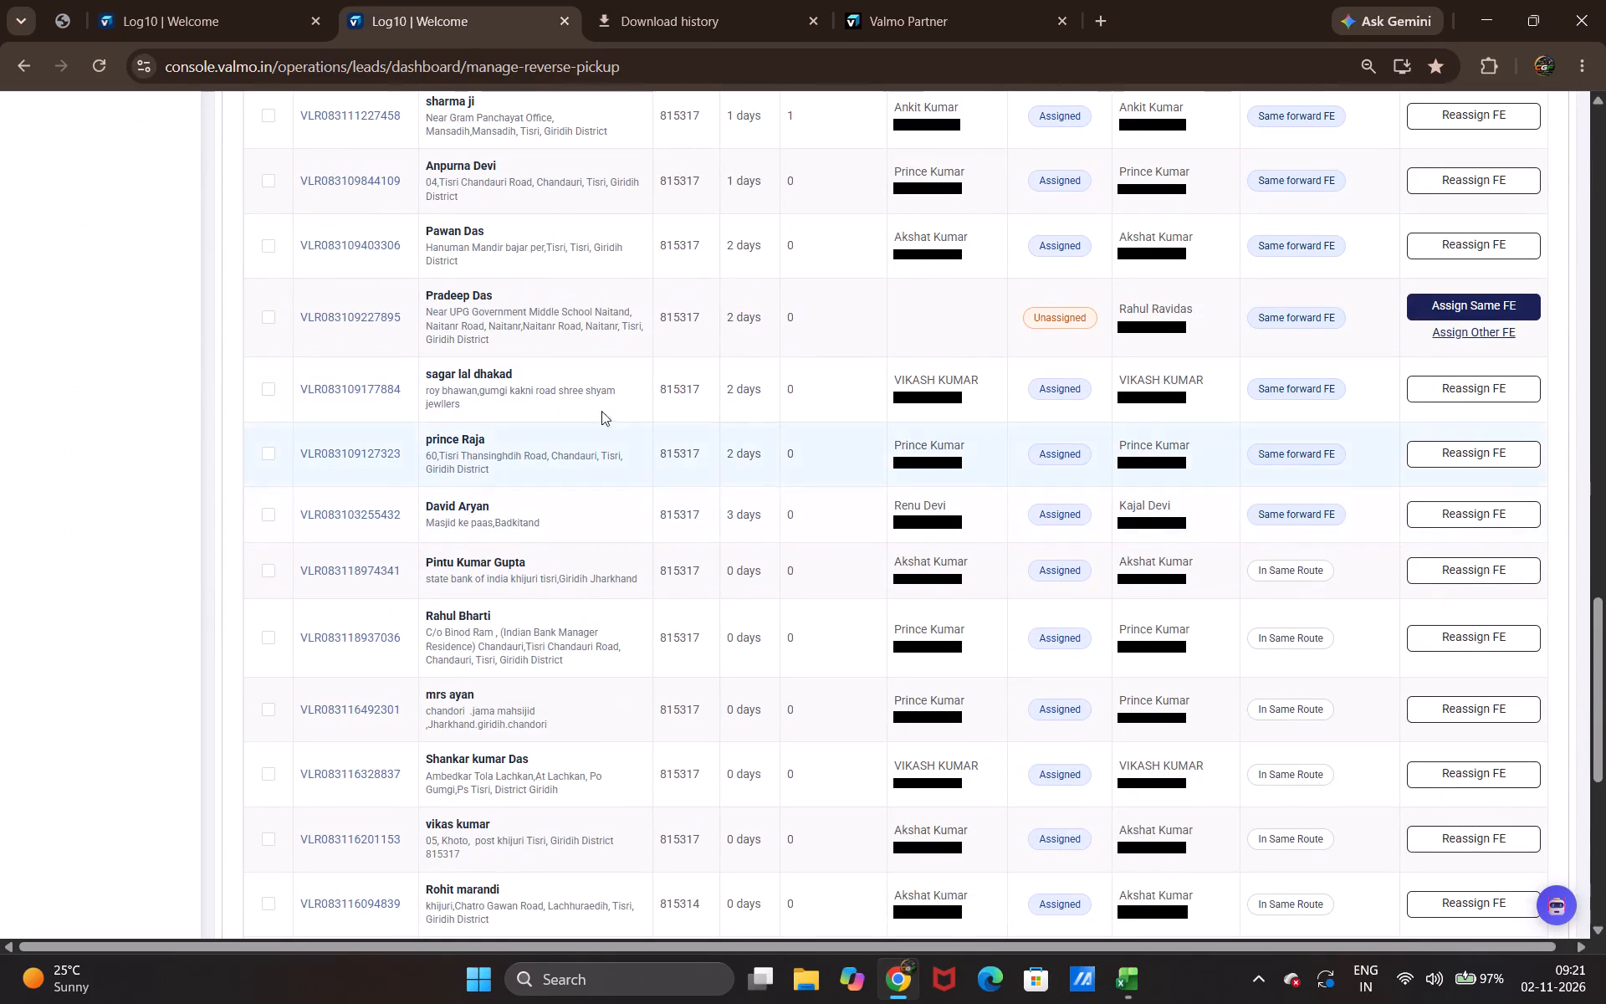
scroll(927, 341, "down", 5)
scroll(927, 341, "up", 6)
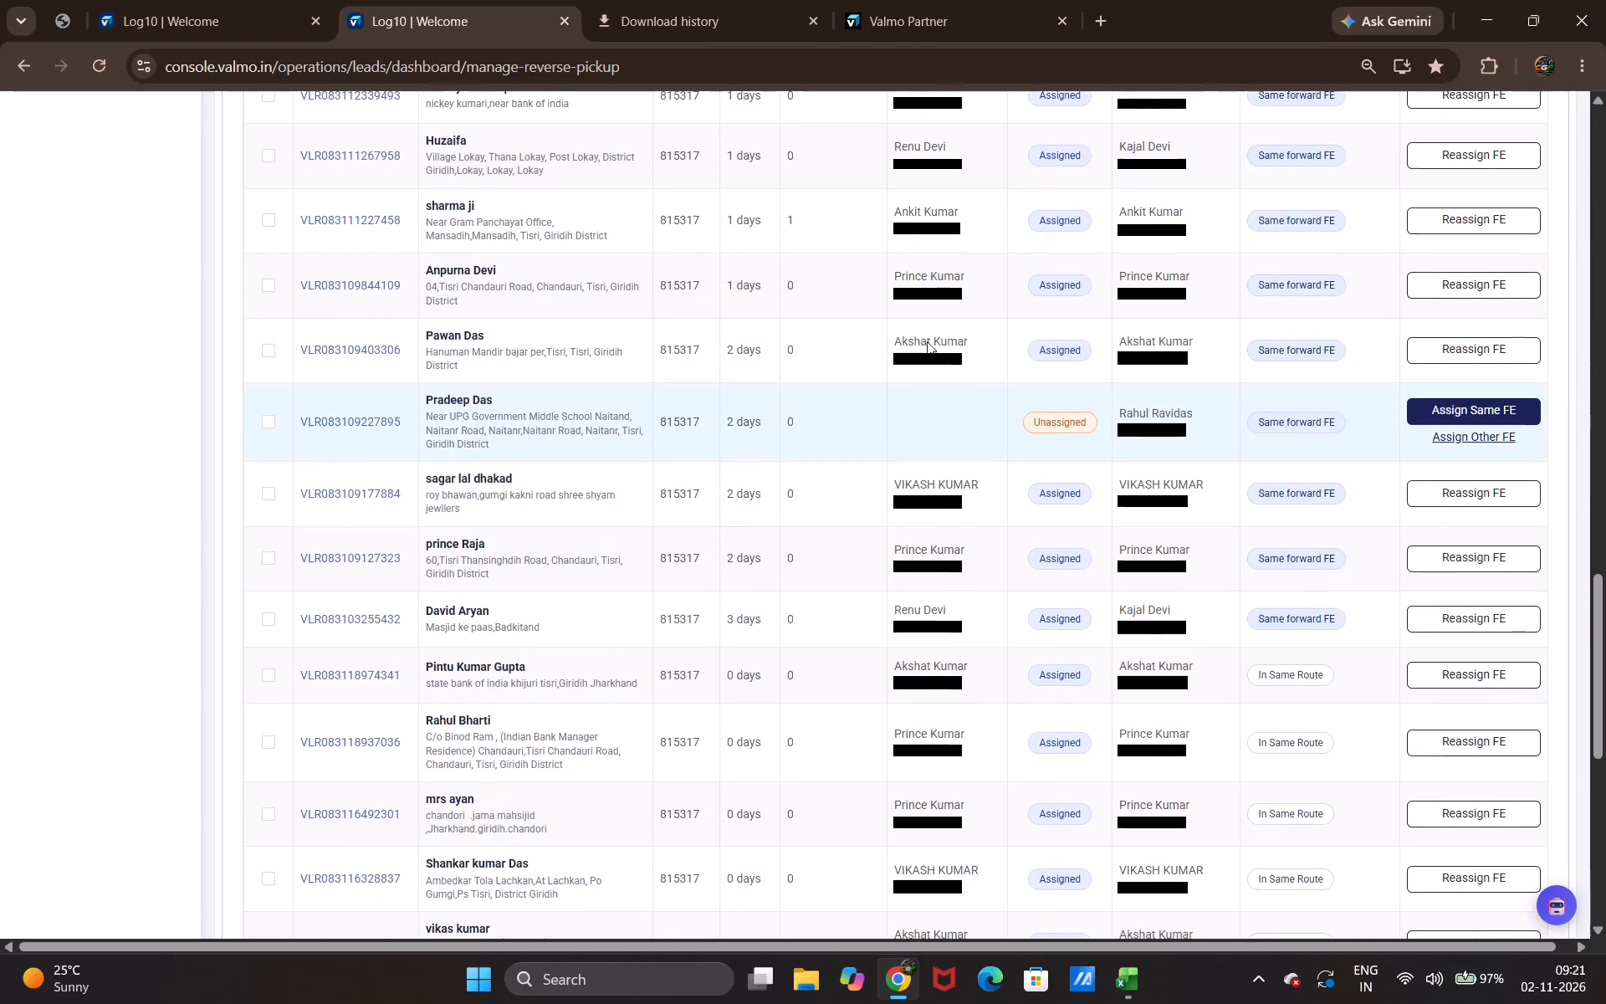
scroll(814, 423, "down", 13)
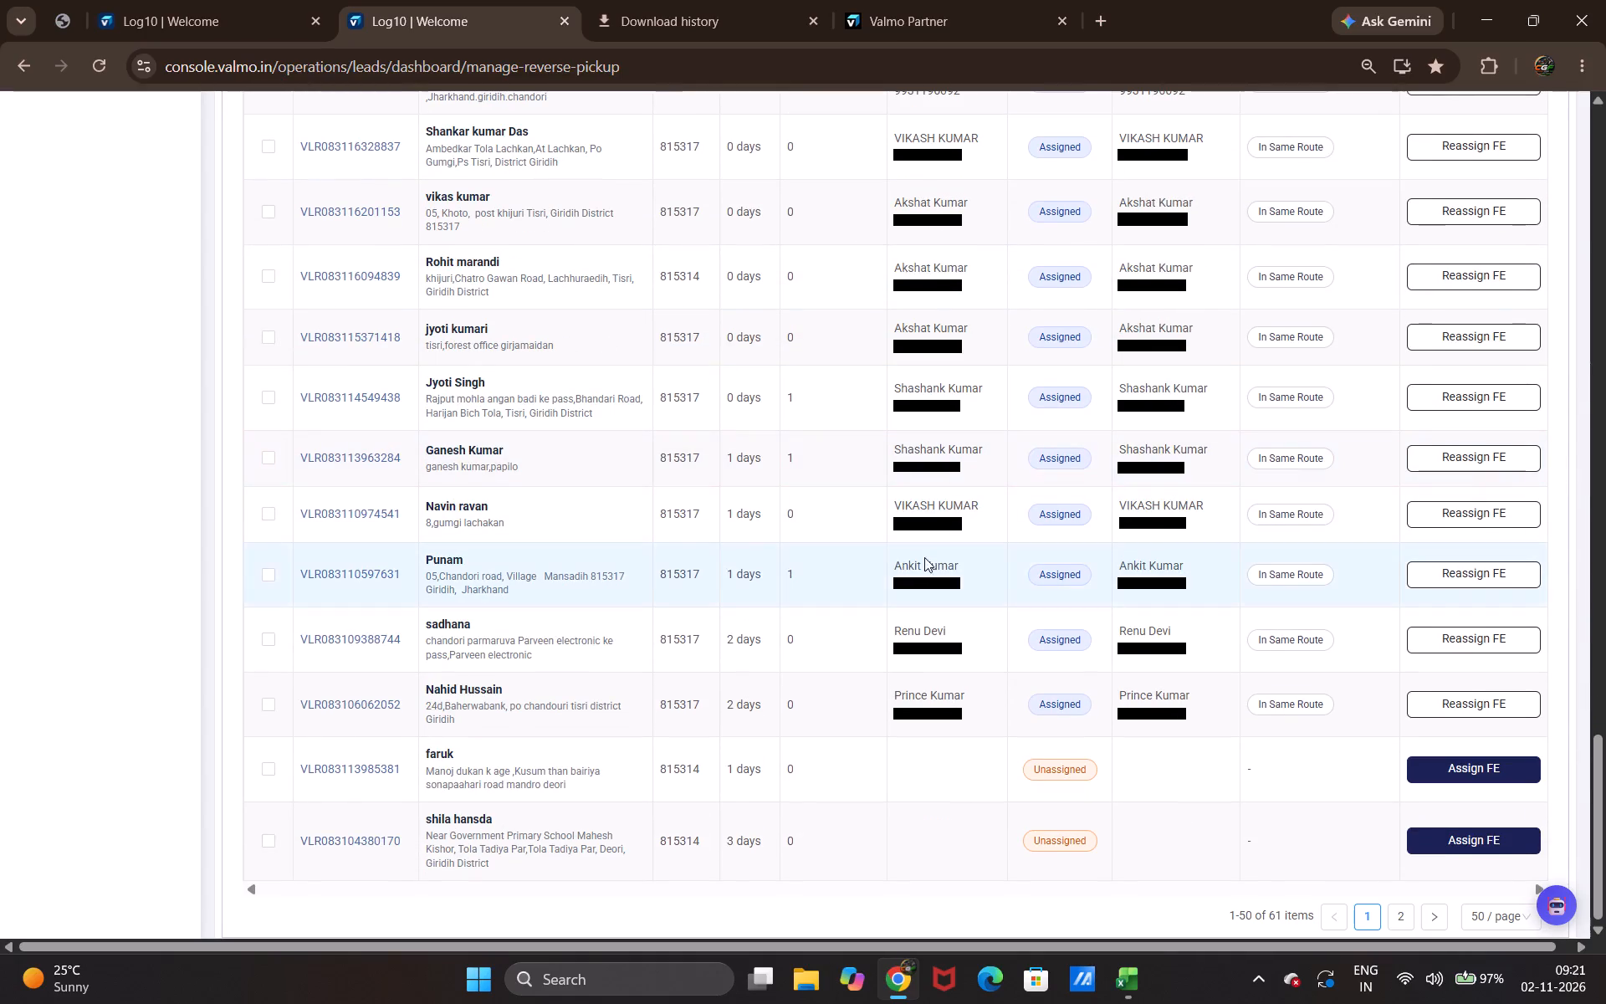
left_click(1407, 914)
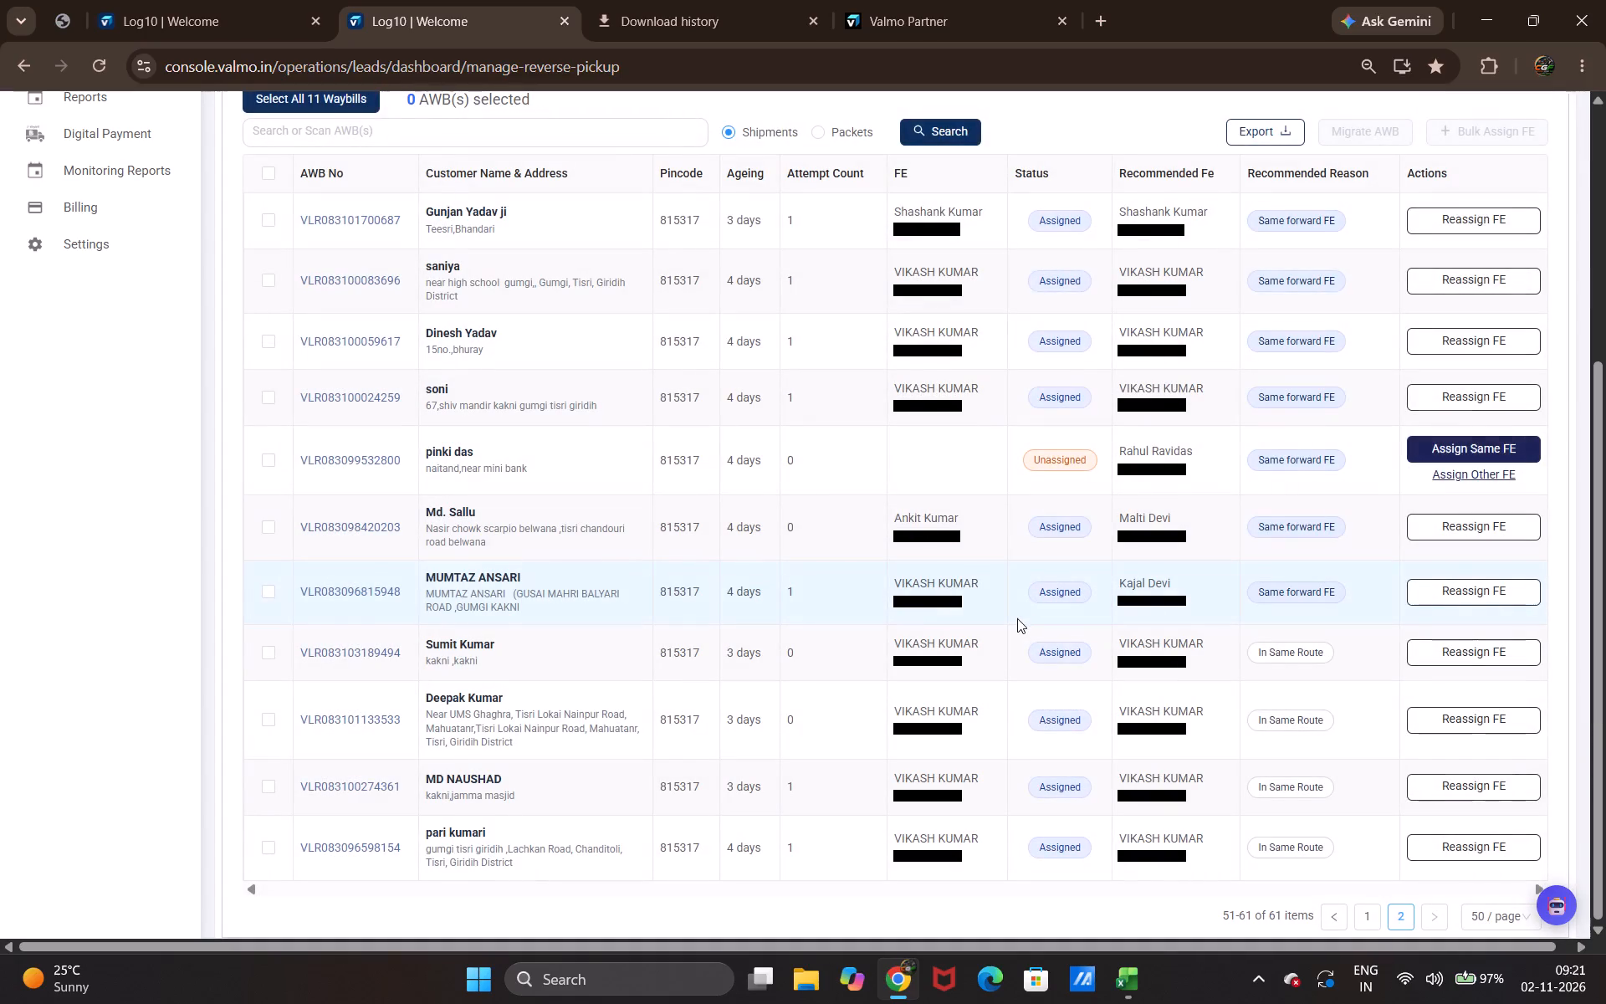
scroll(912, 630, "up", 16)
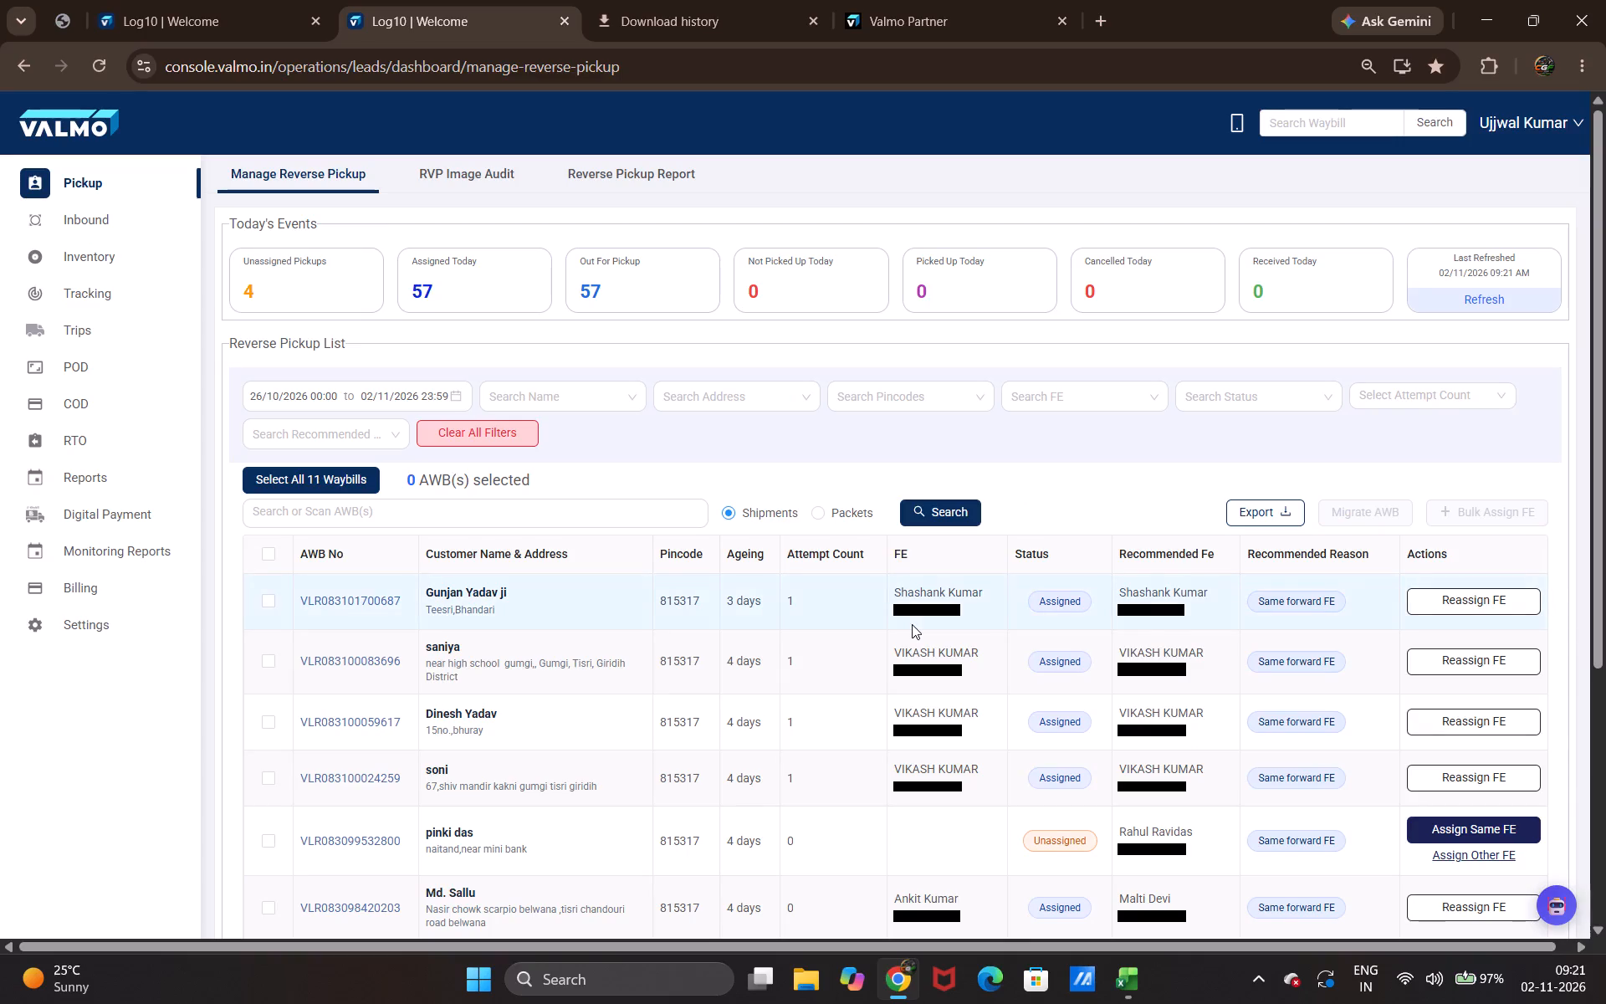
scroll(96, 268, "up", 1)
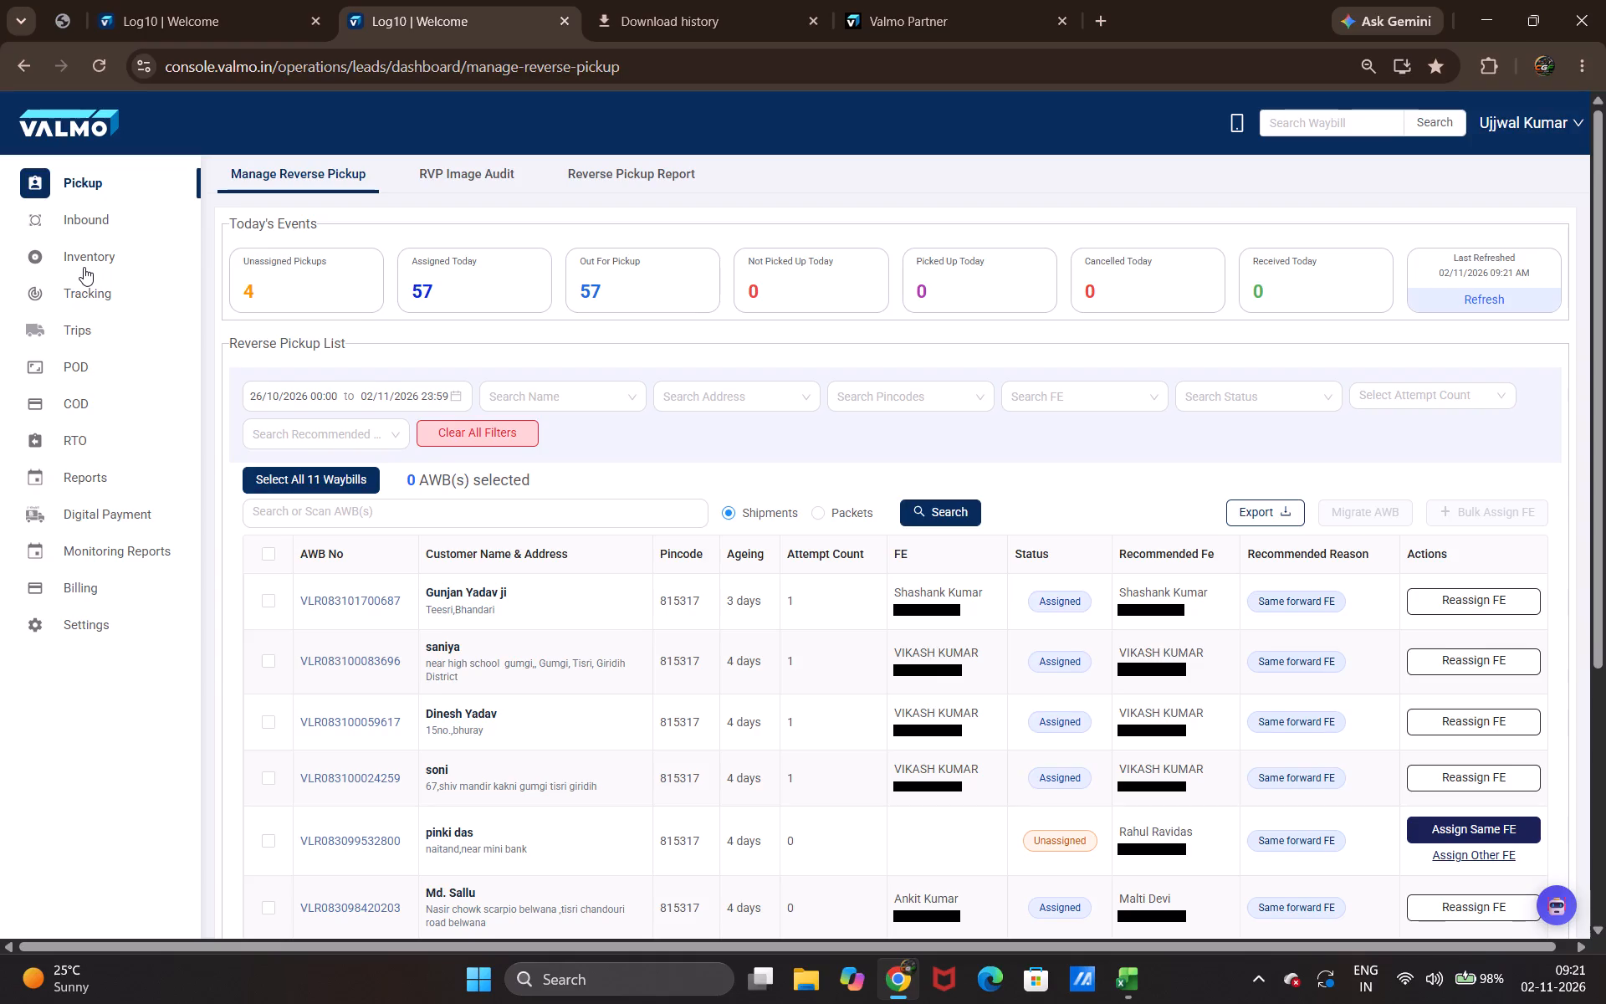
left_click(82, 309)
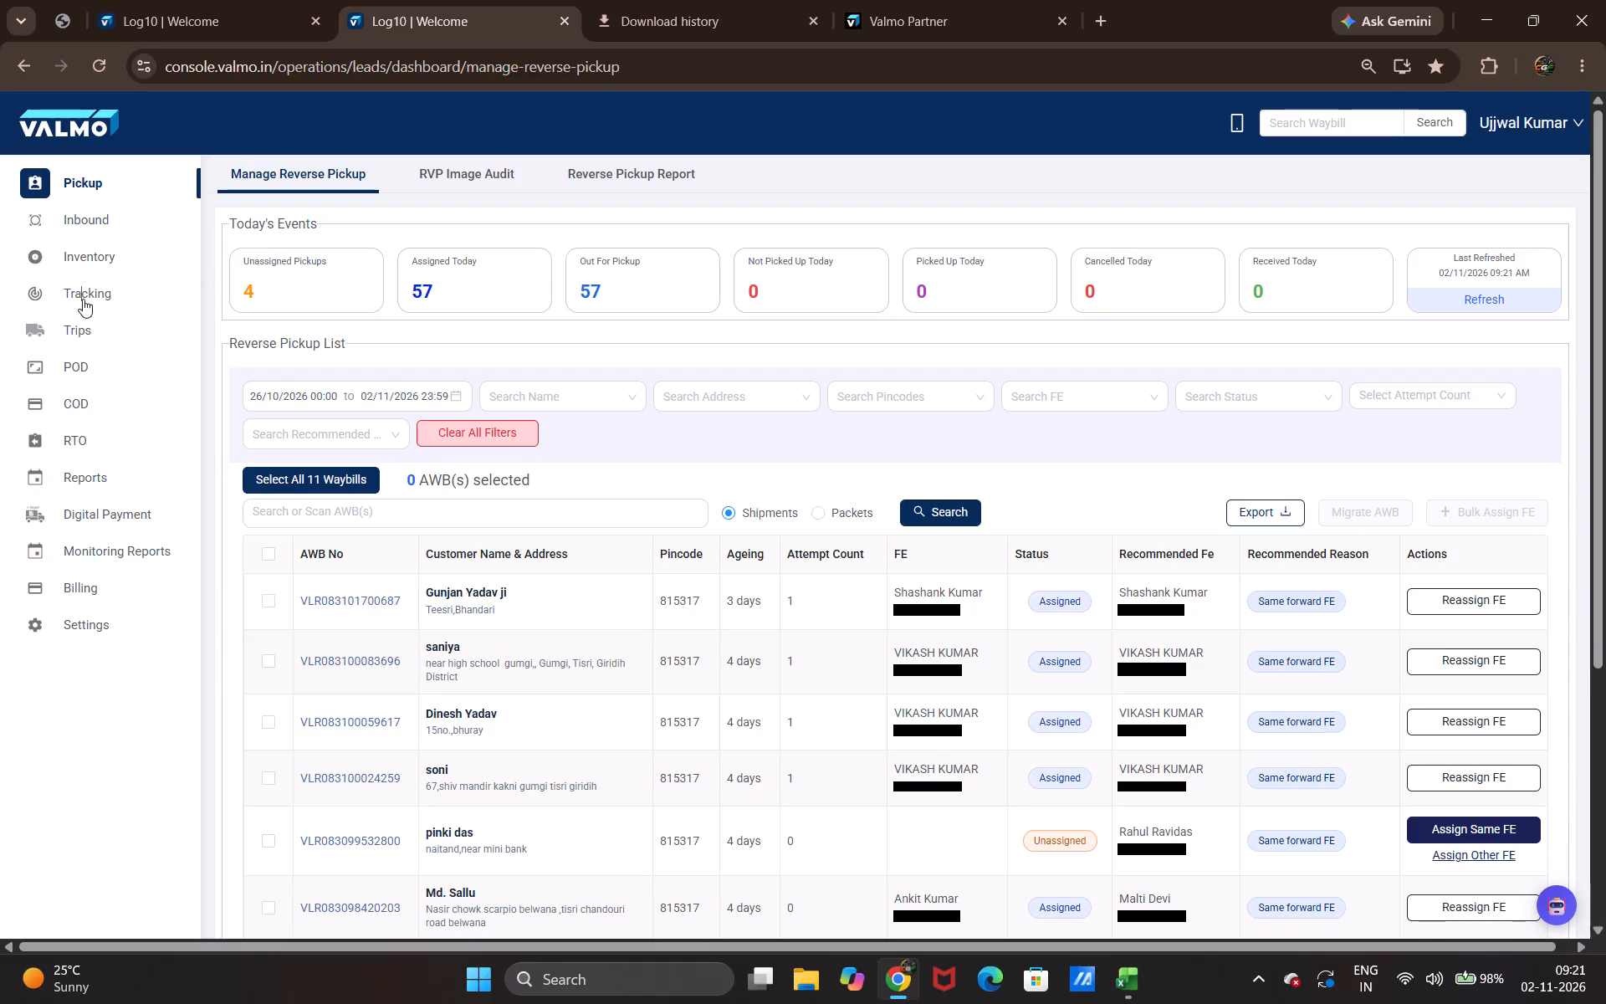
left_click(88, 289)
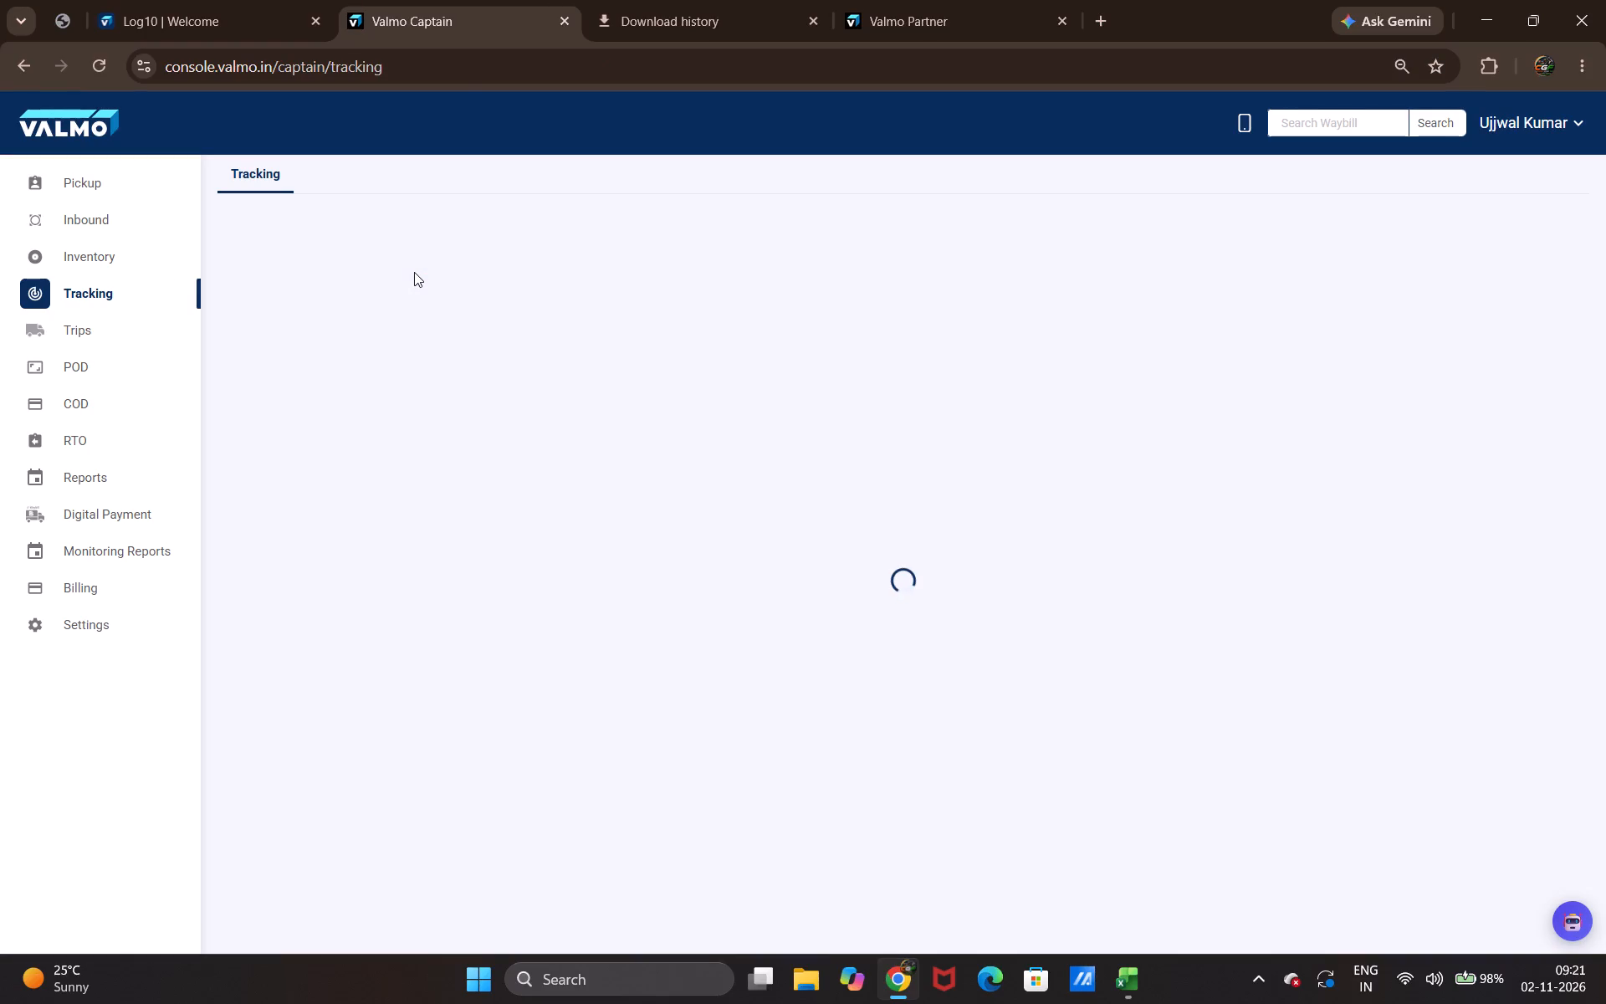
left_click(785, 314)
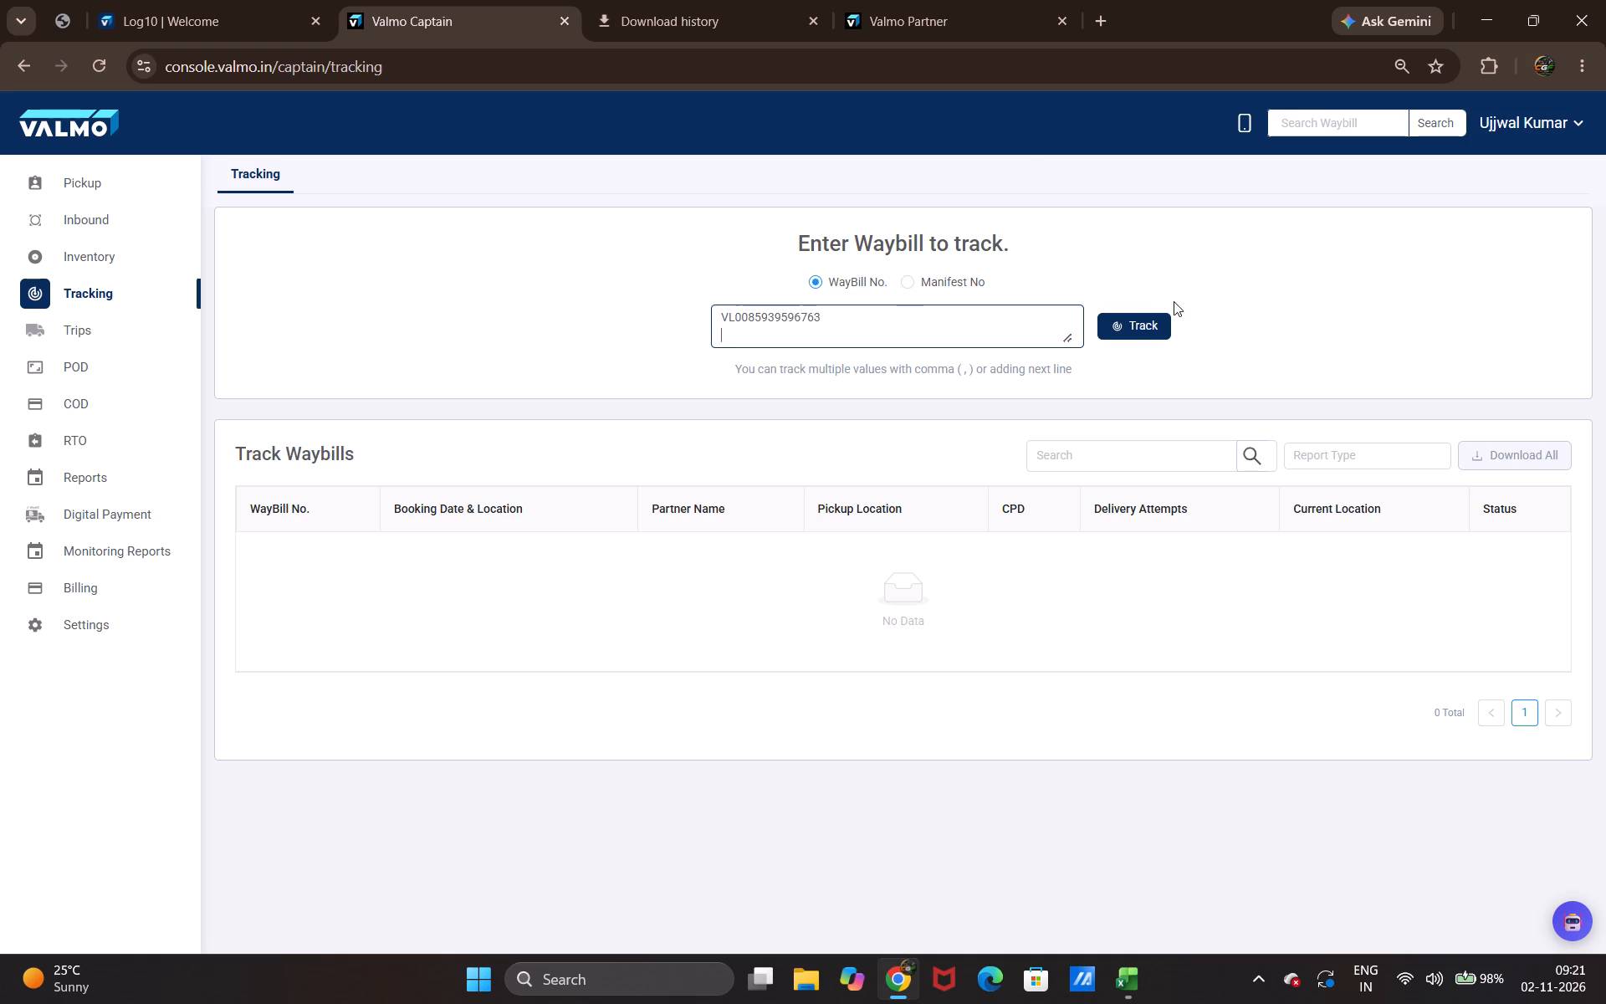
left_click(1138, 335)
left_click(308, 575)
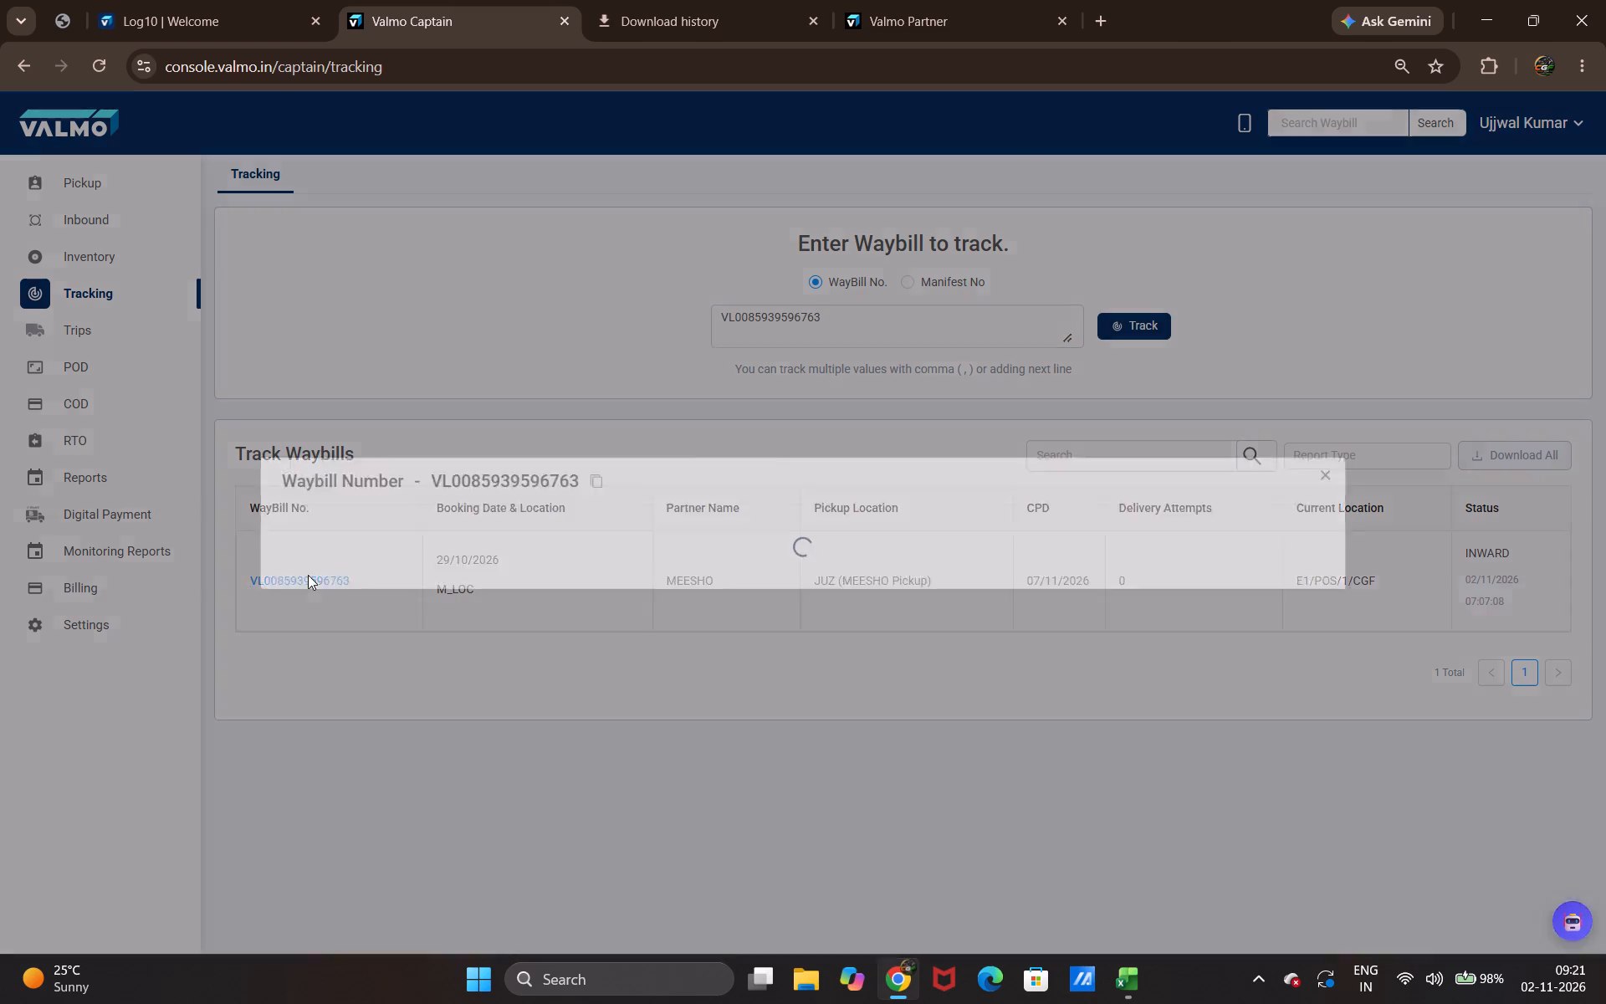
left_click(197, 301)
left_click(410, 510)
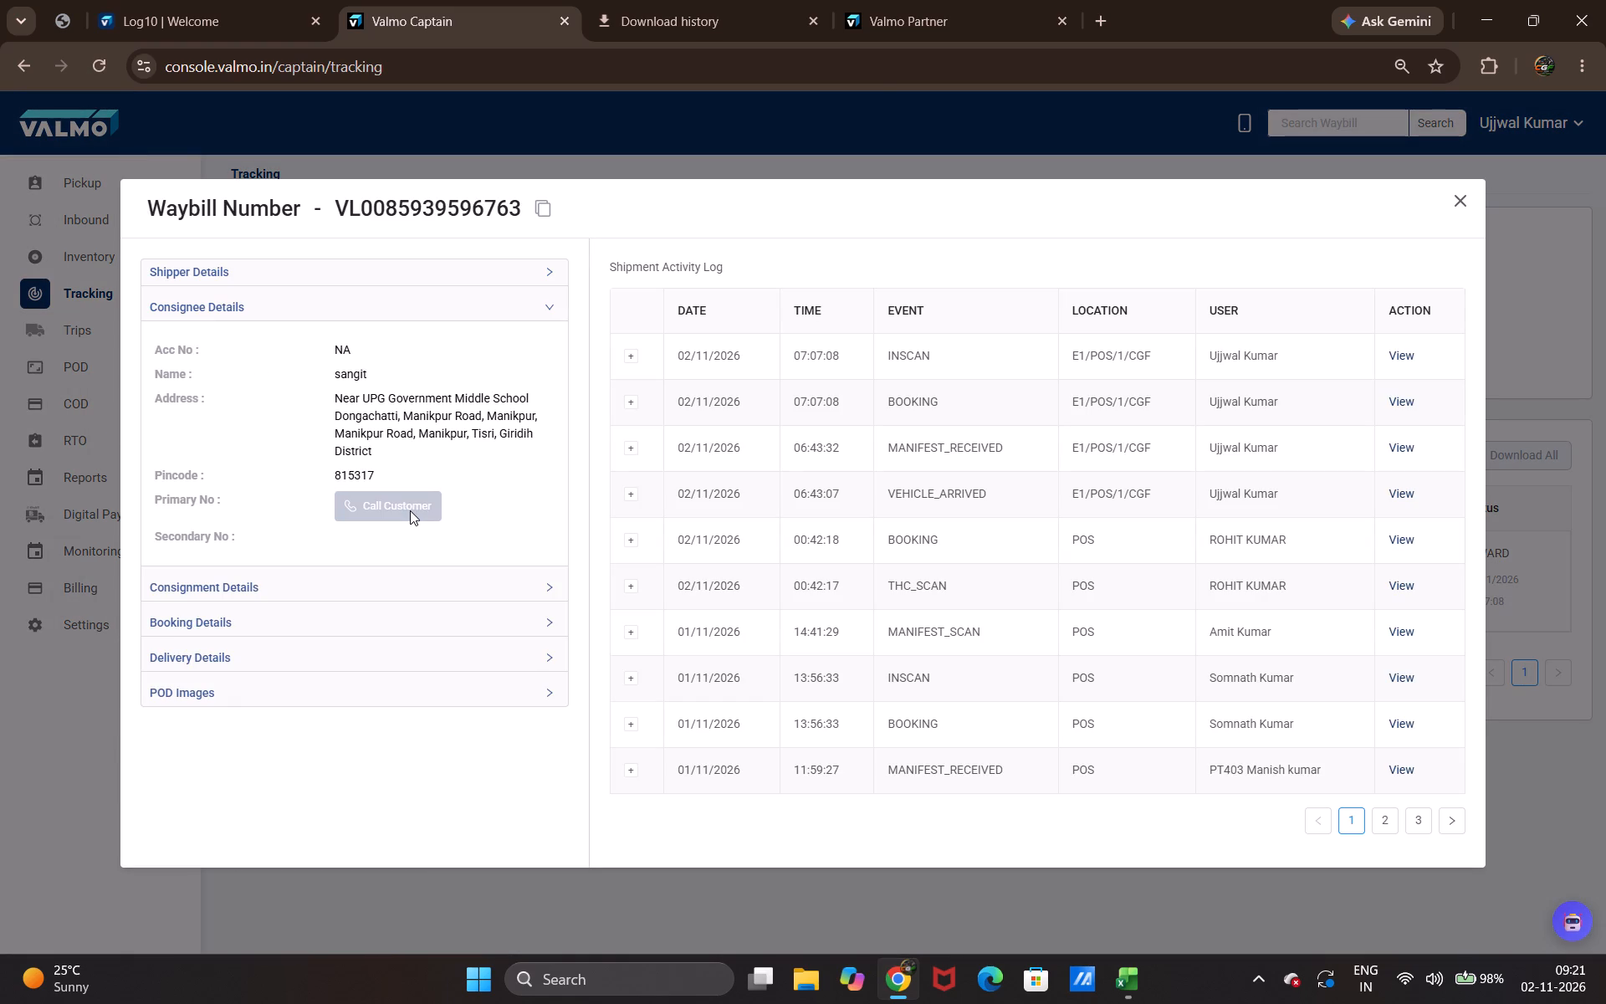
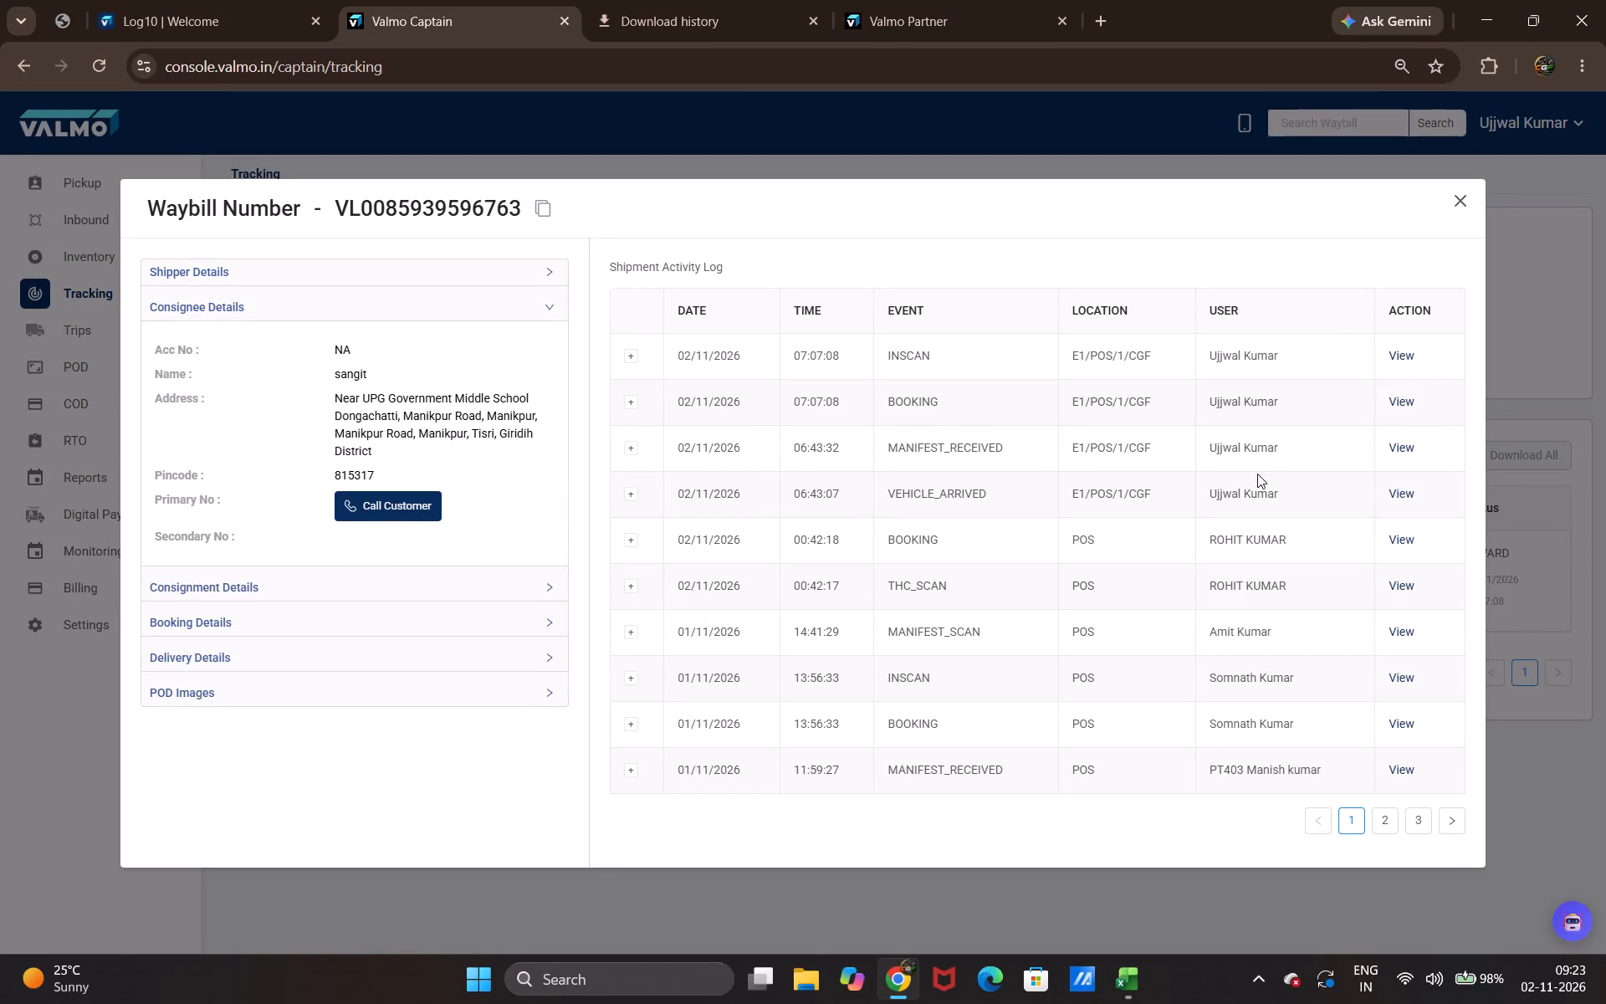
left_click(1476, 198)
left_click(1459, 194)
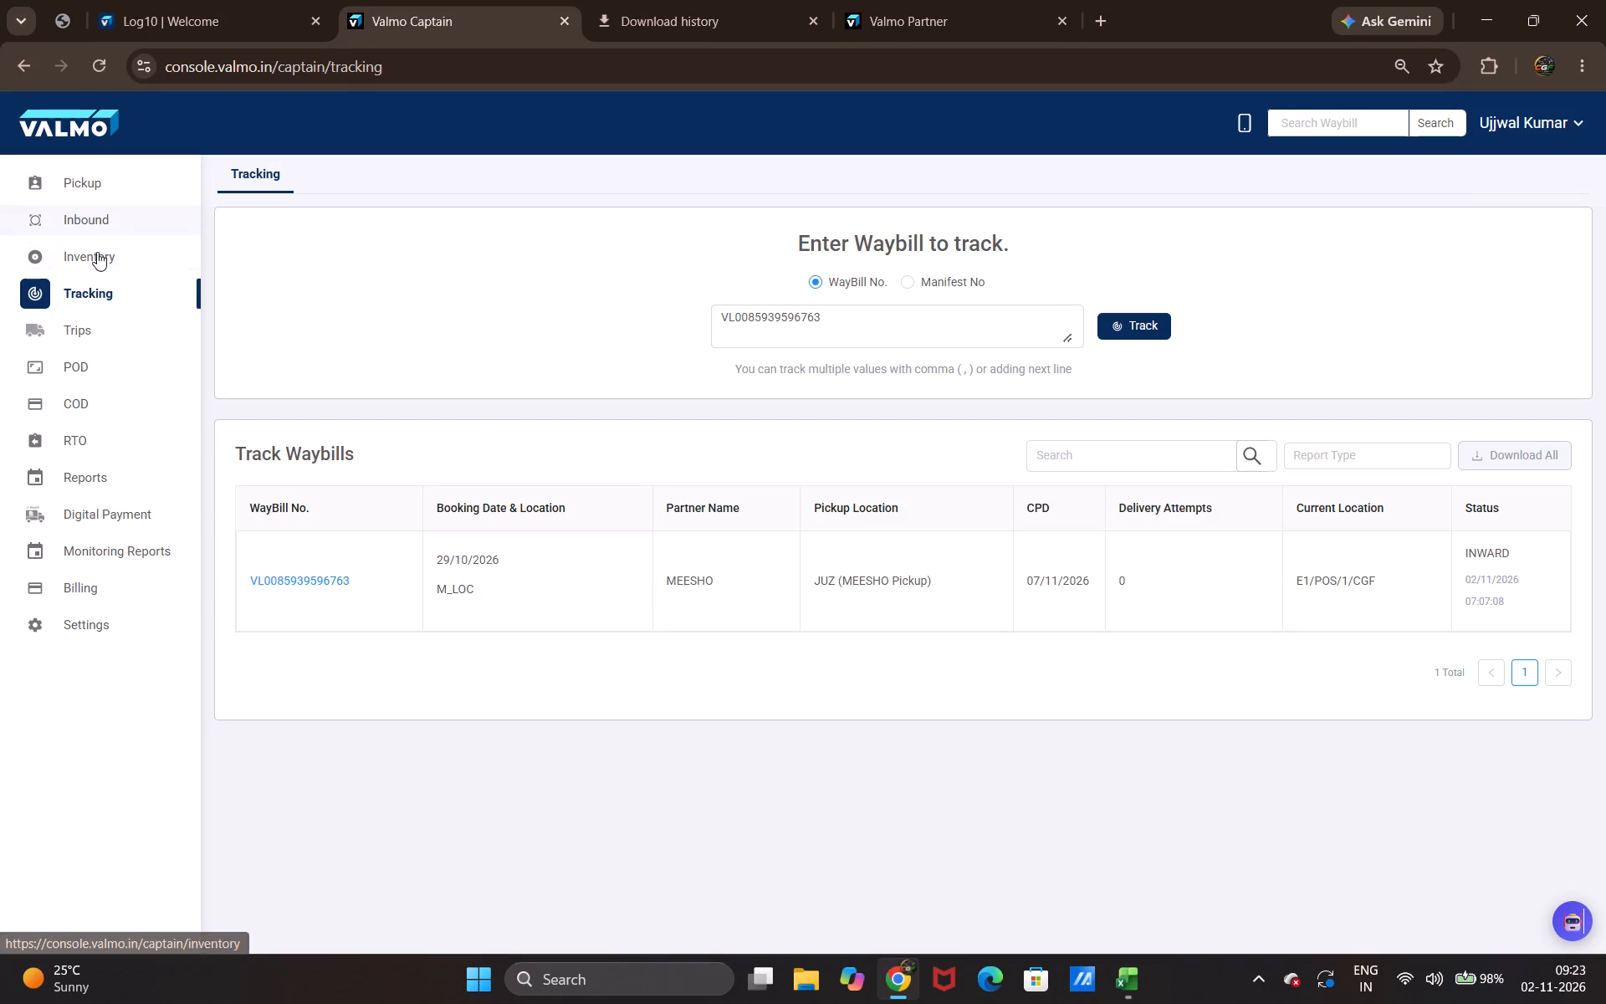
left_click(99, 252)
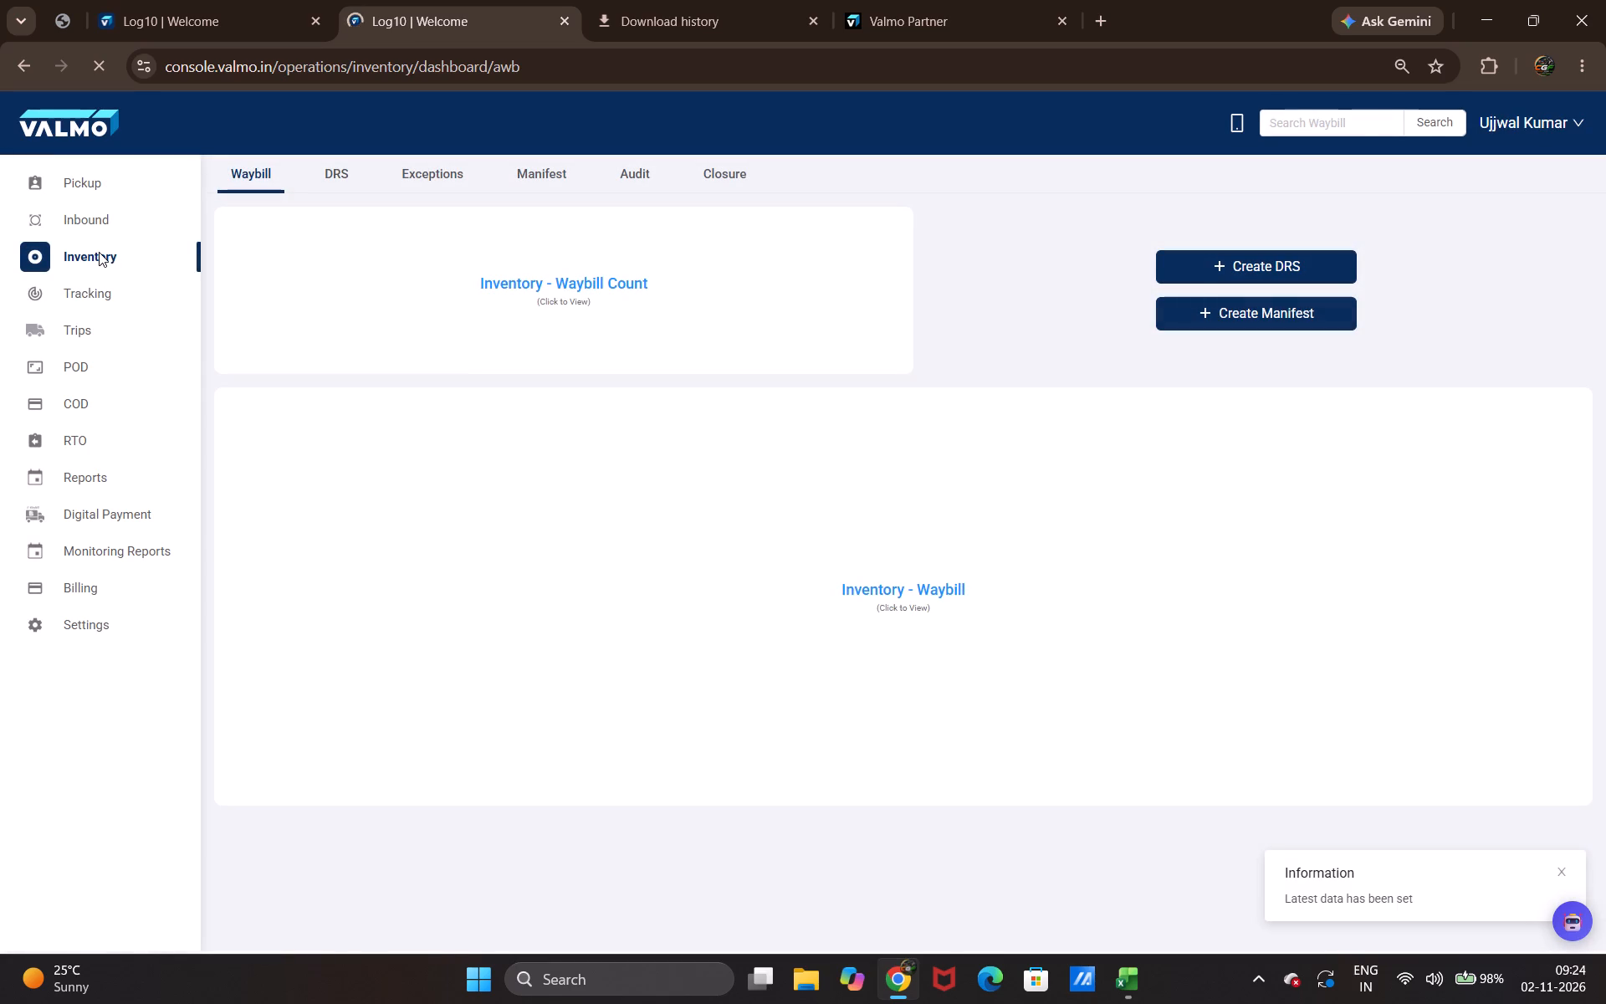
left_click(439, 163)
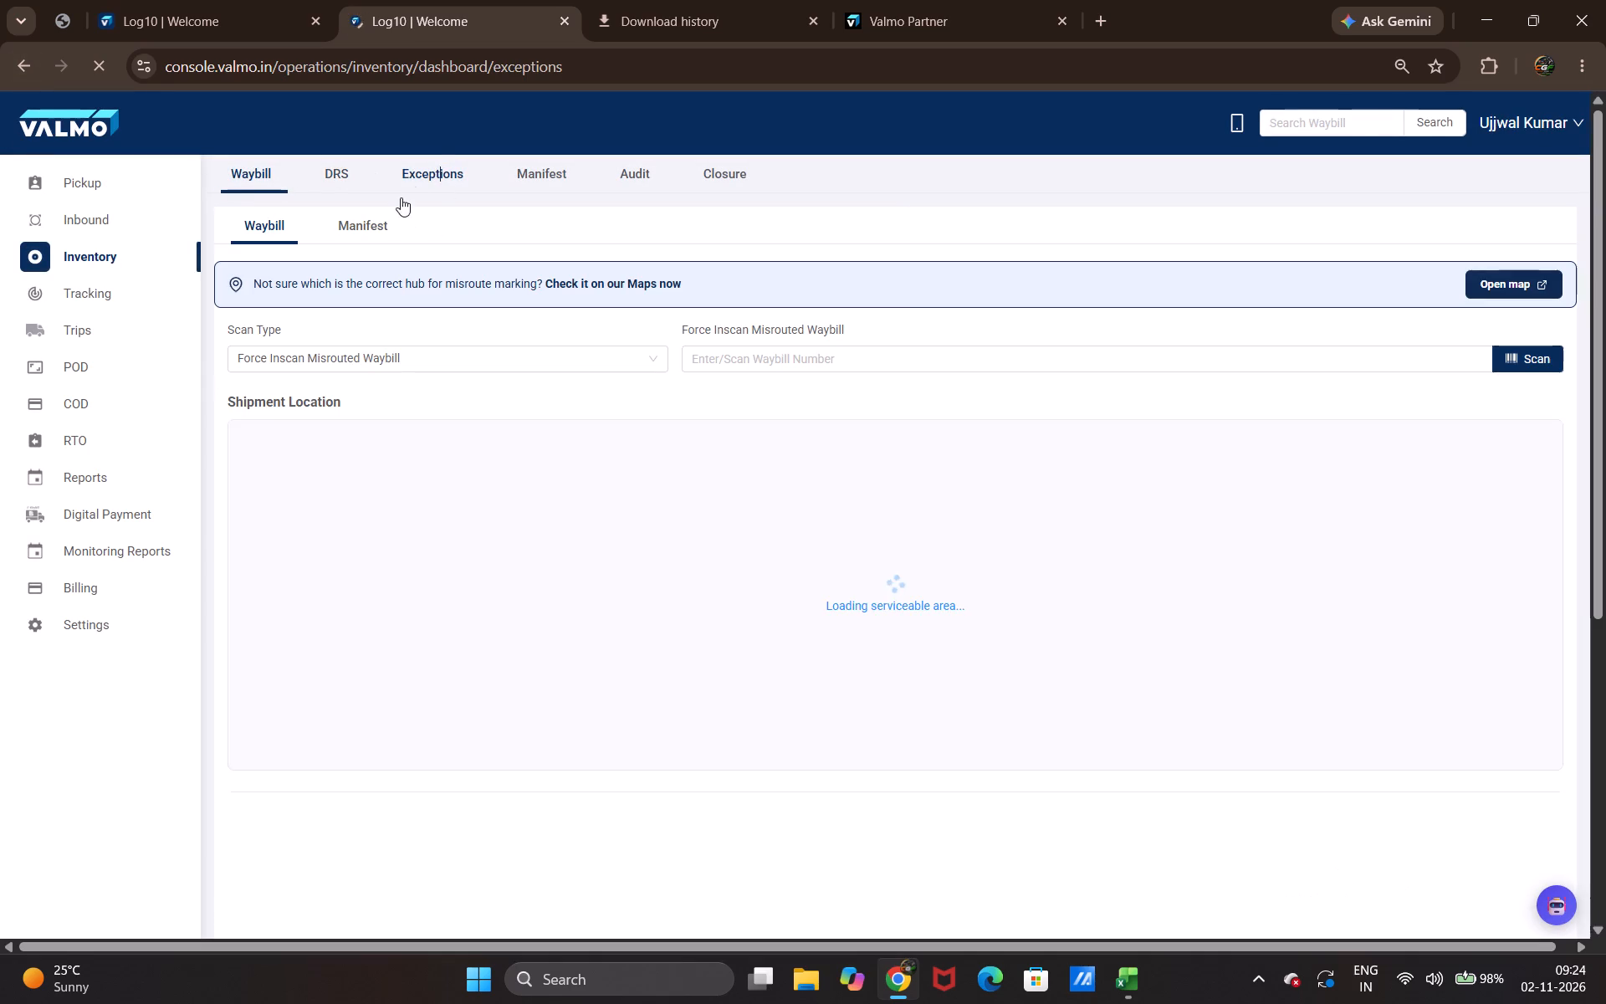
left_click(347, 356)
left_click(308, 431)
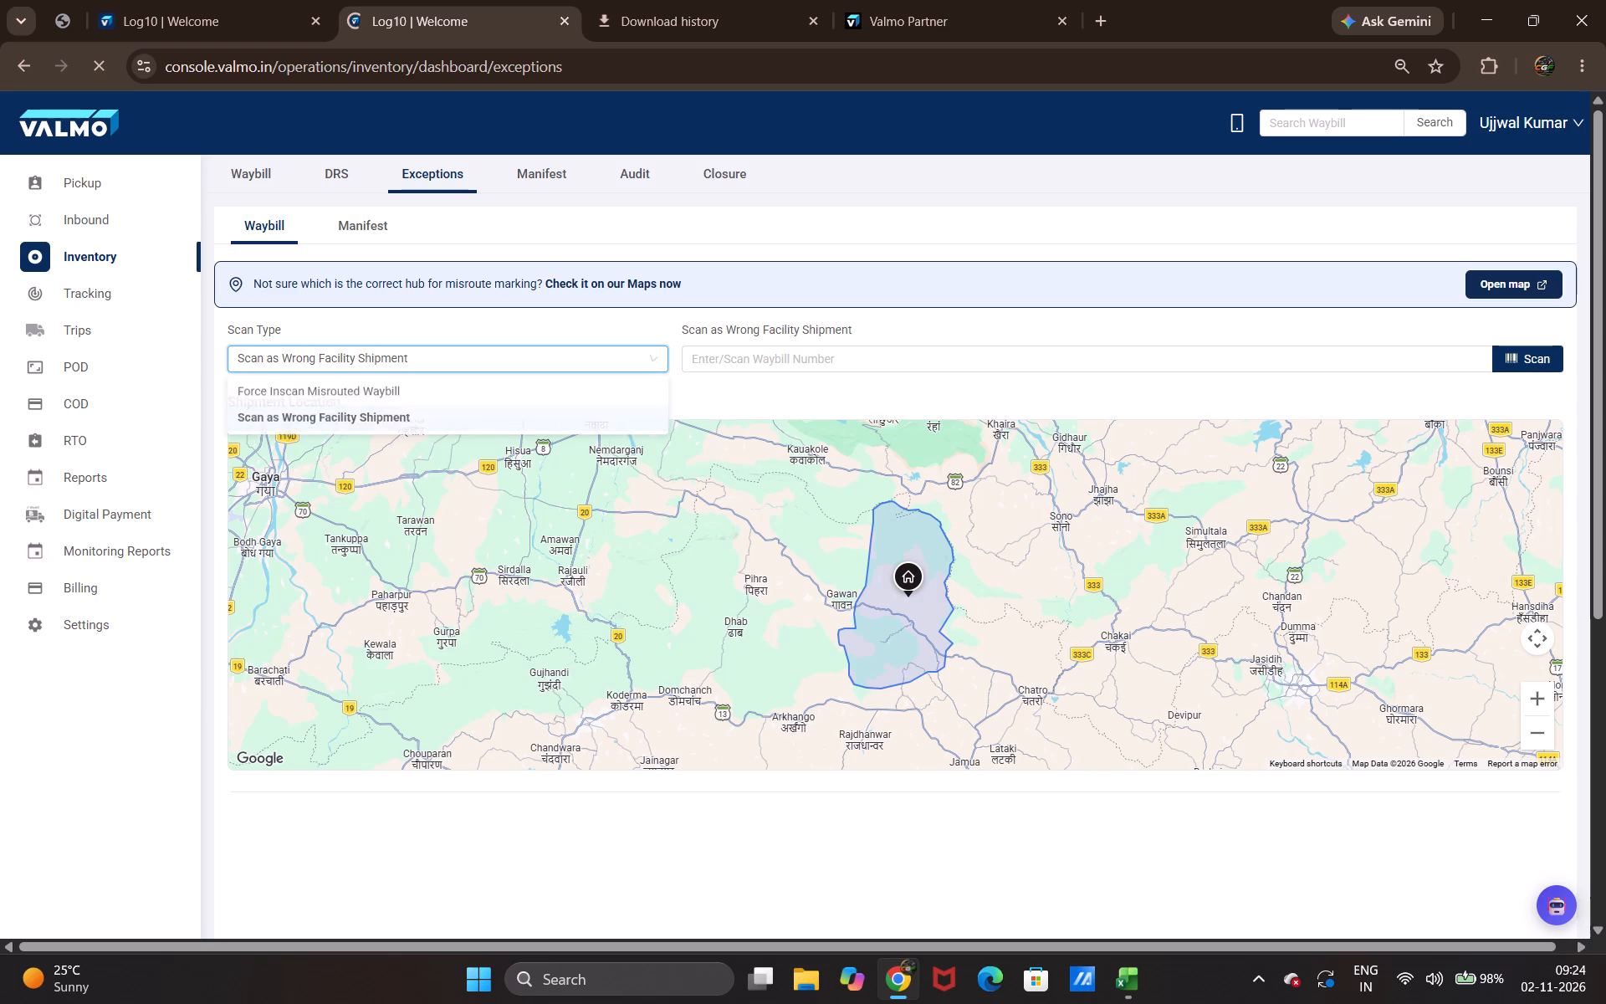
left_click(735, 351)
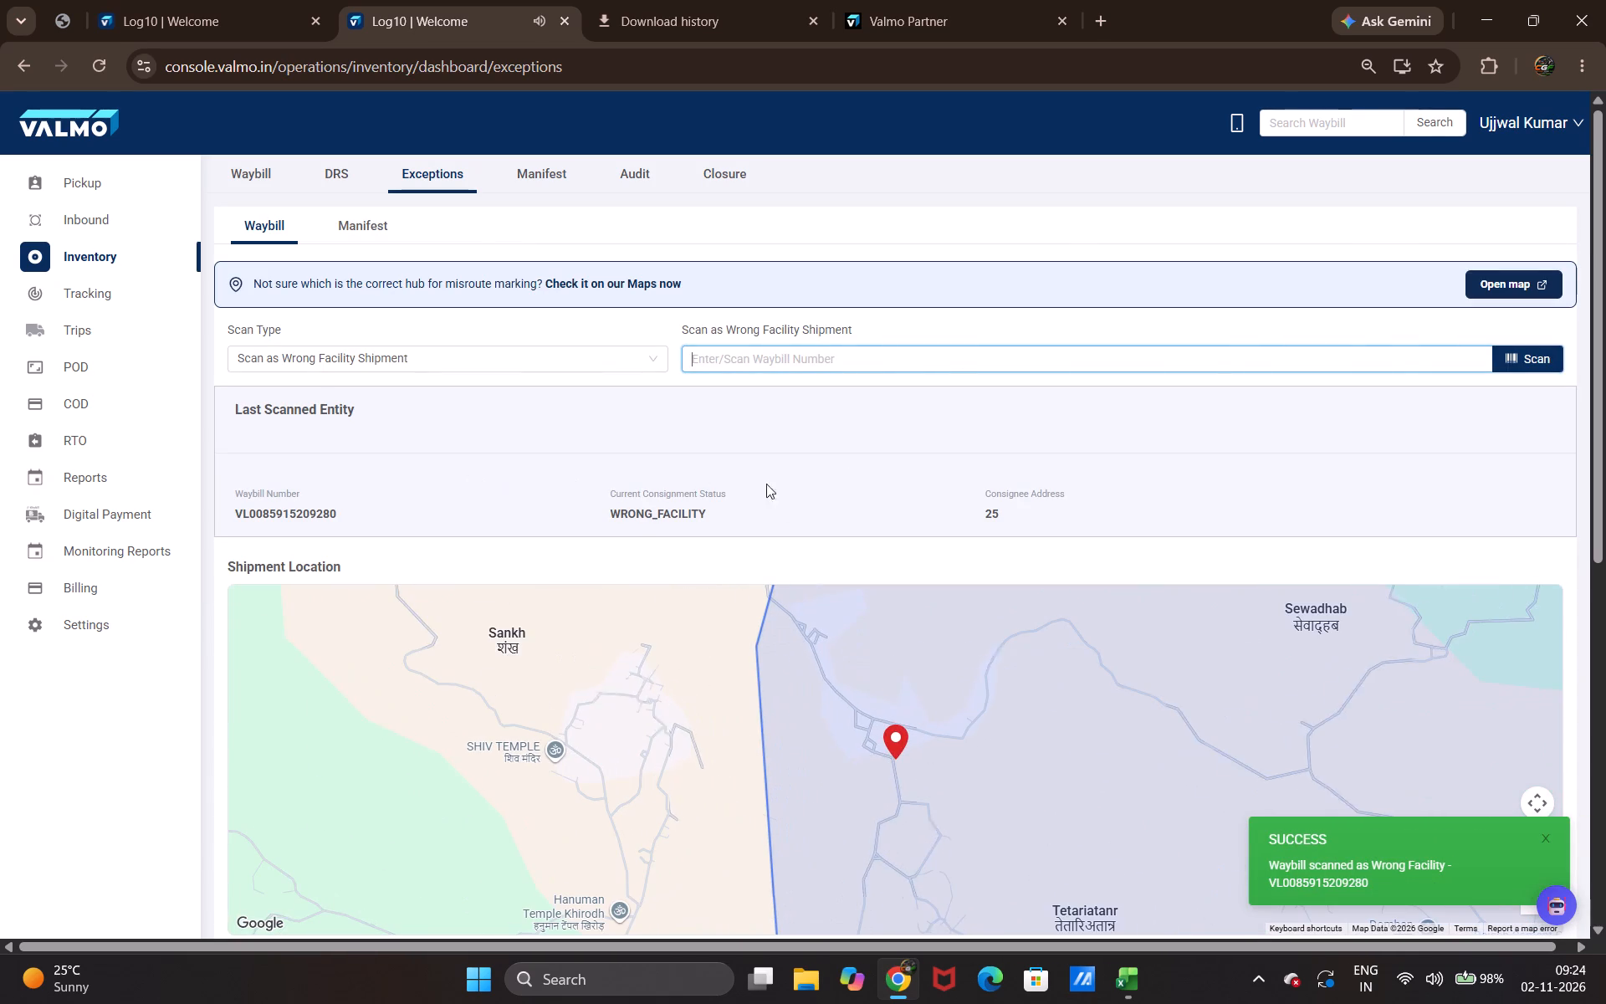
Create a new inventory manifest with destination E2/POS/1/U2F.
left_click(539, 177)
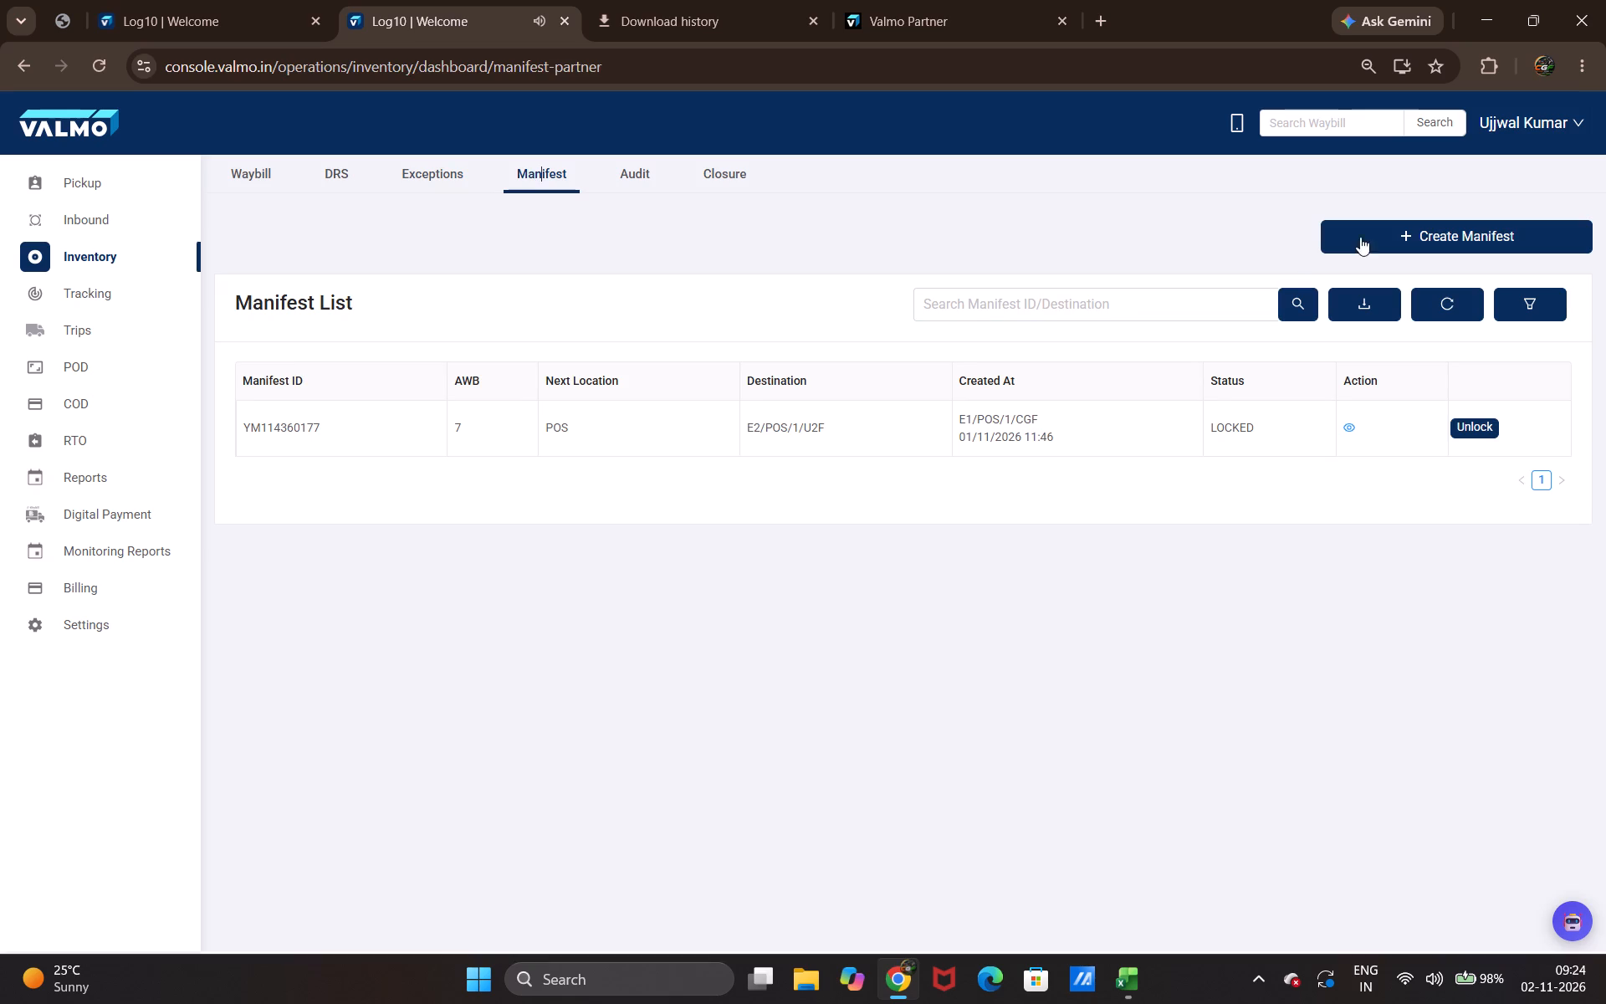
left_click(1372, 231)
left_click(497, 325)
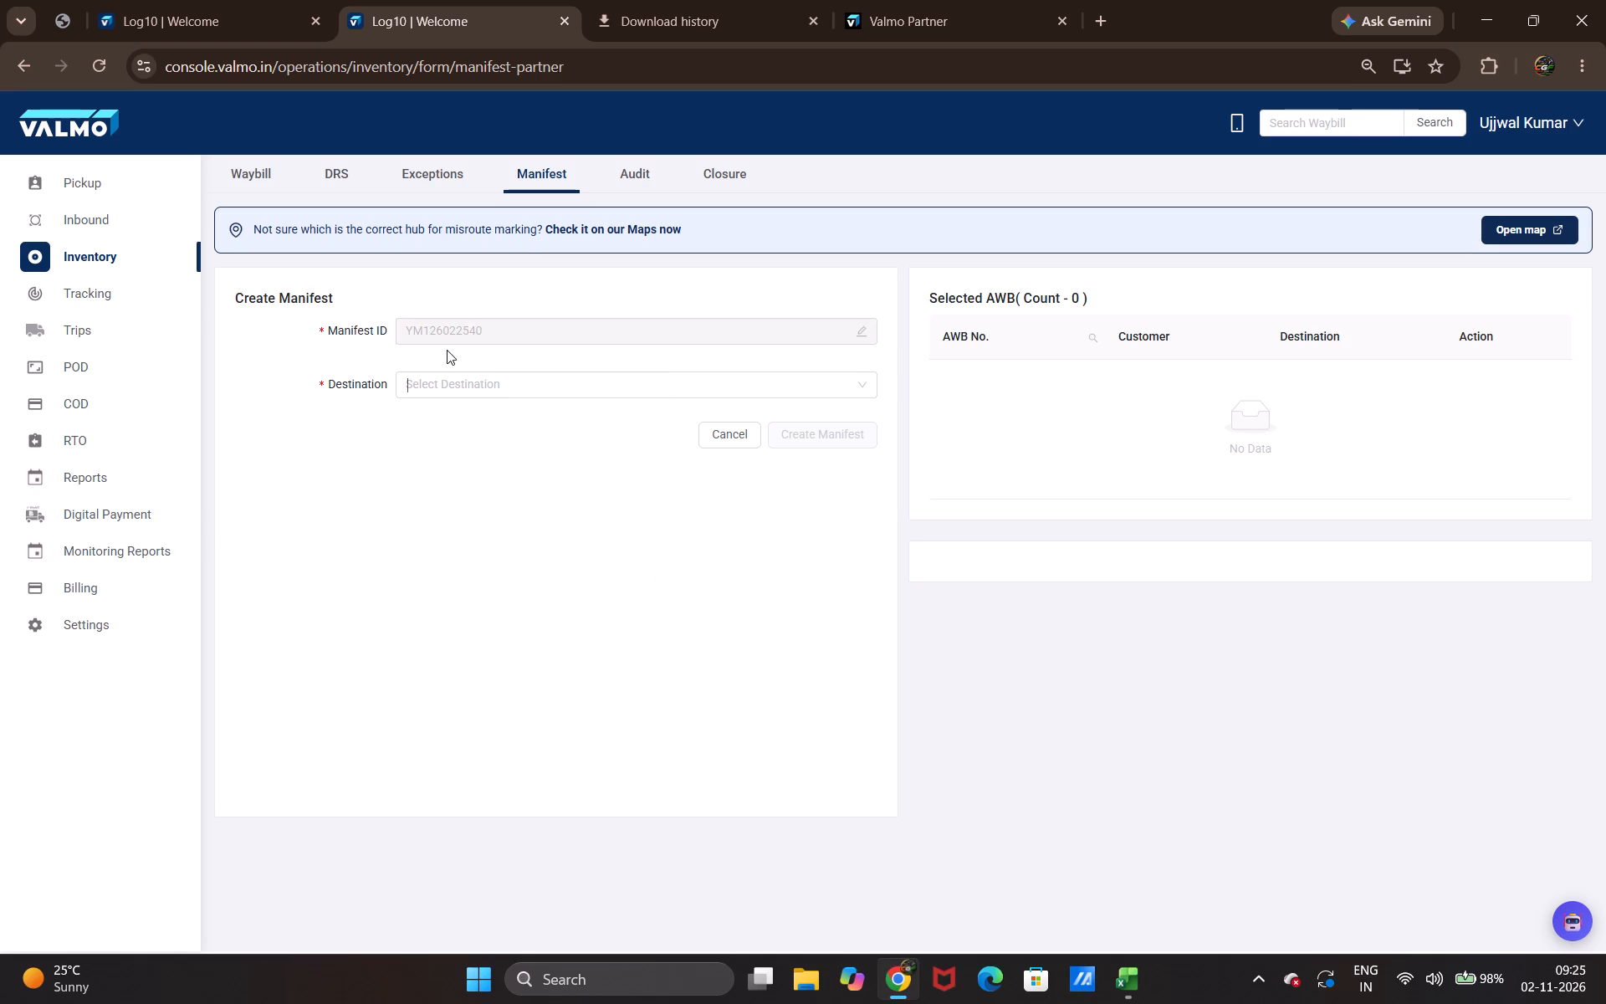
key("u")
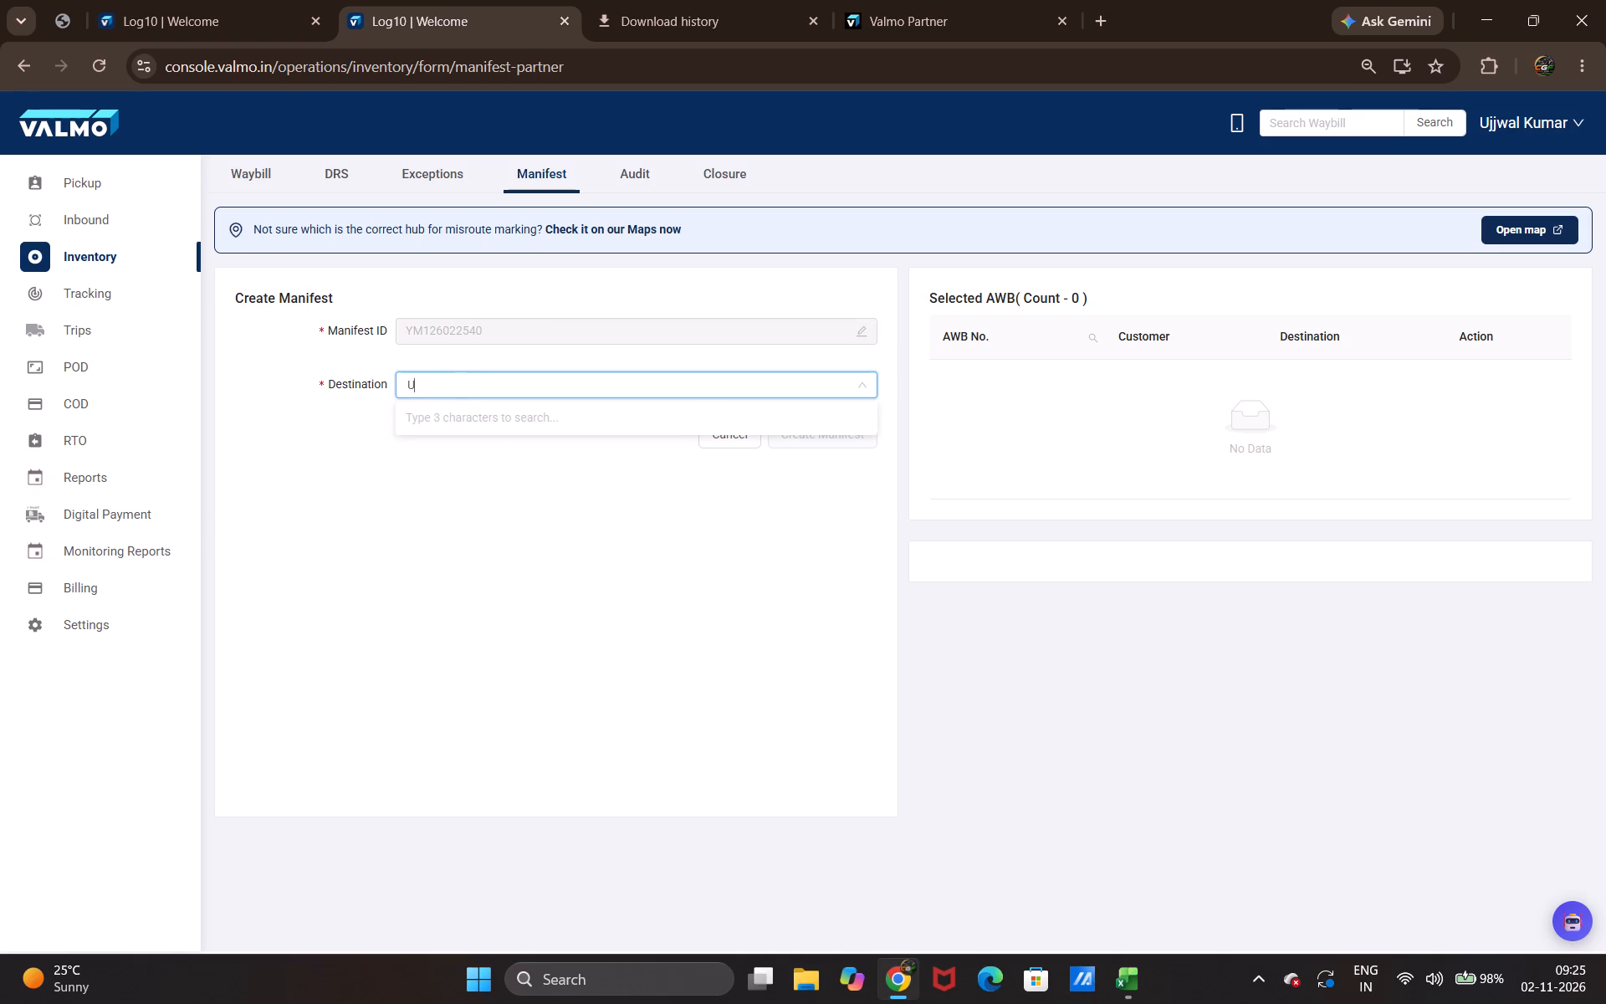
type("2F")
left_click(456, 413)
left_click(834, 431)
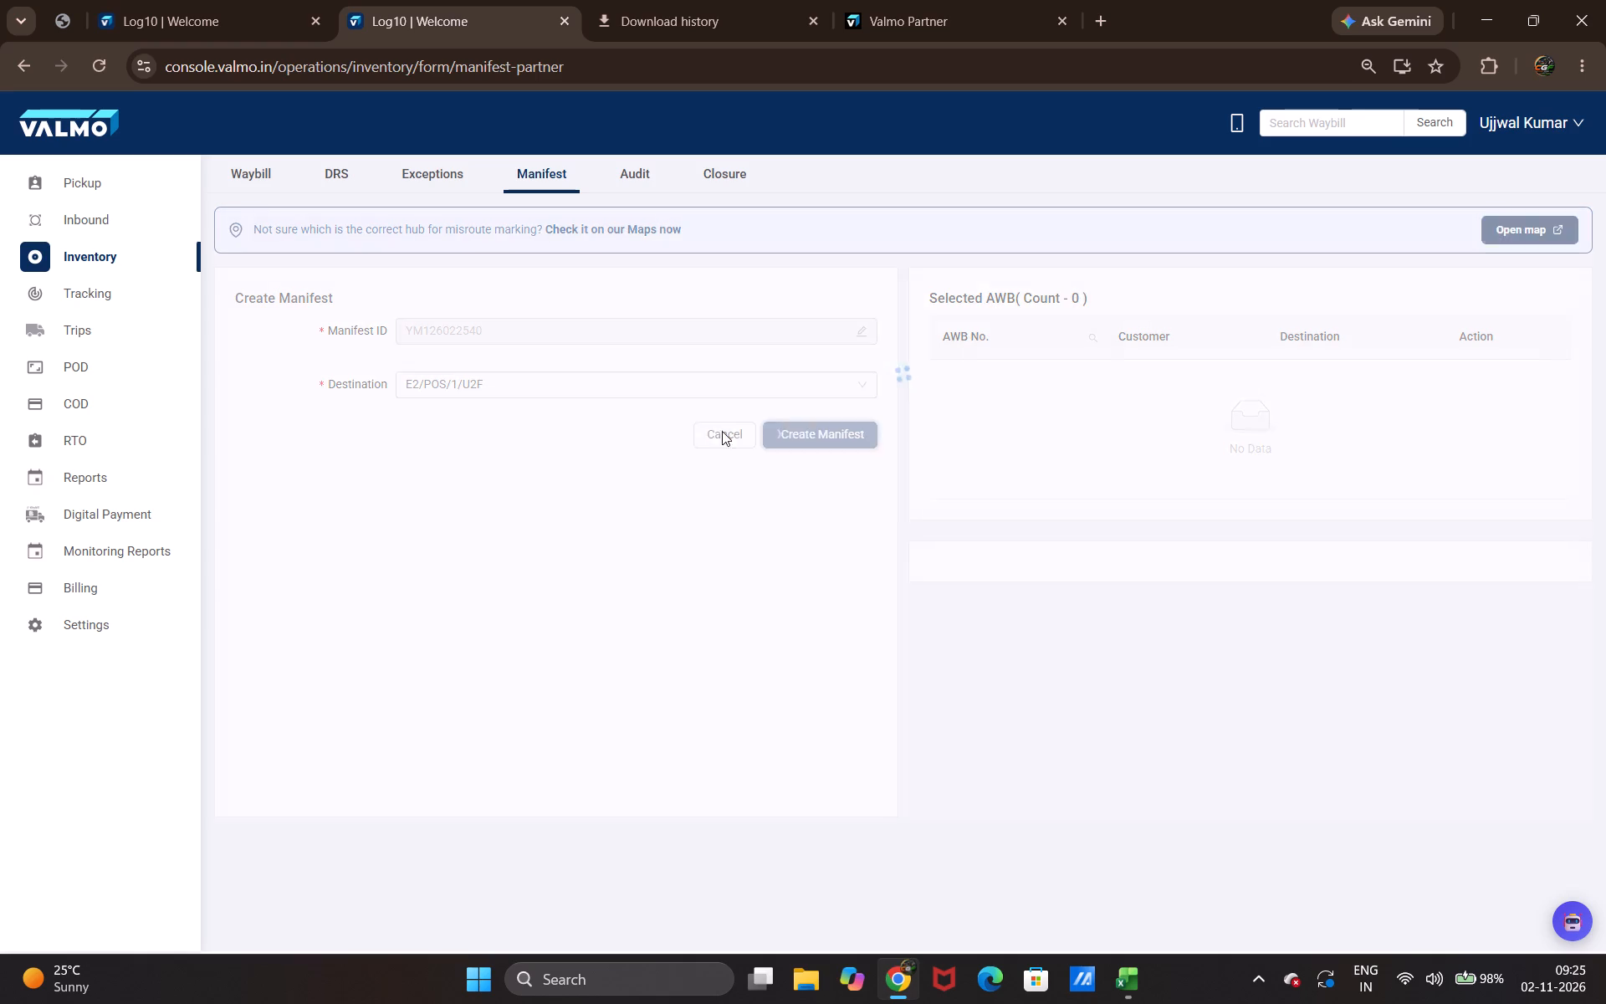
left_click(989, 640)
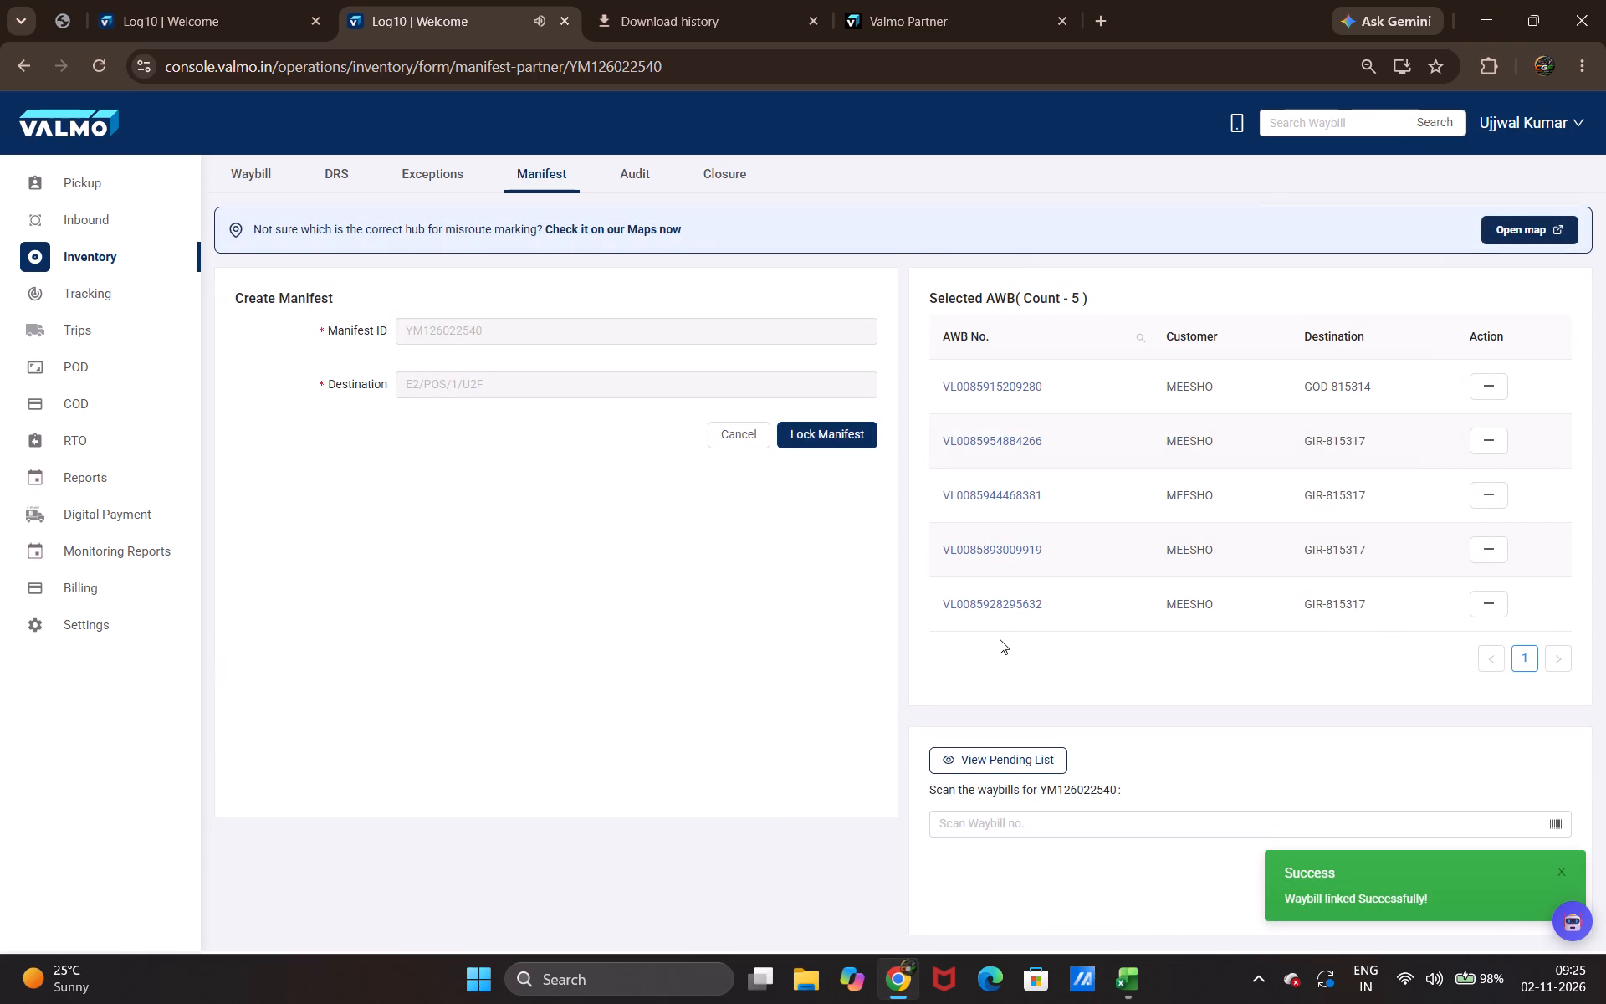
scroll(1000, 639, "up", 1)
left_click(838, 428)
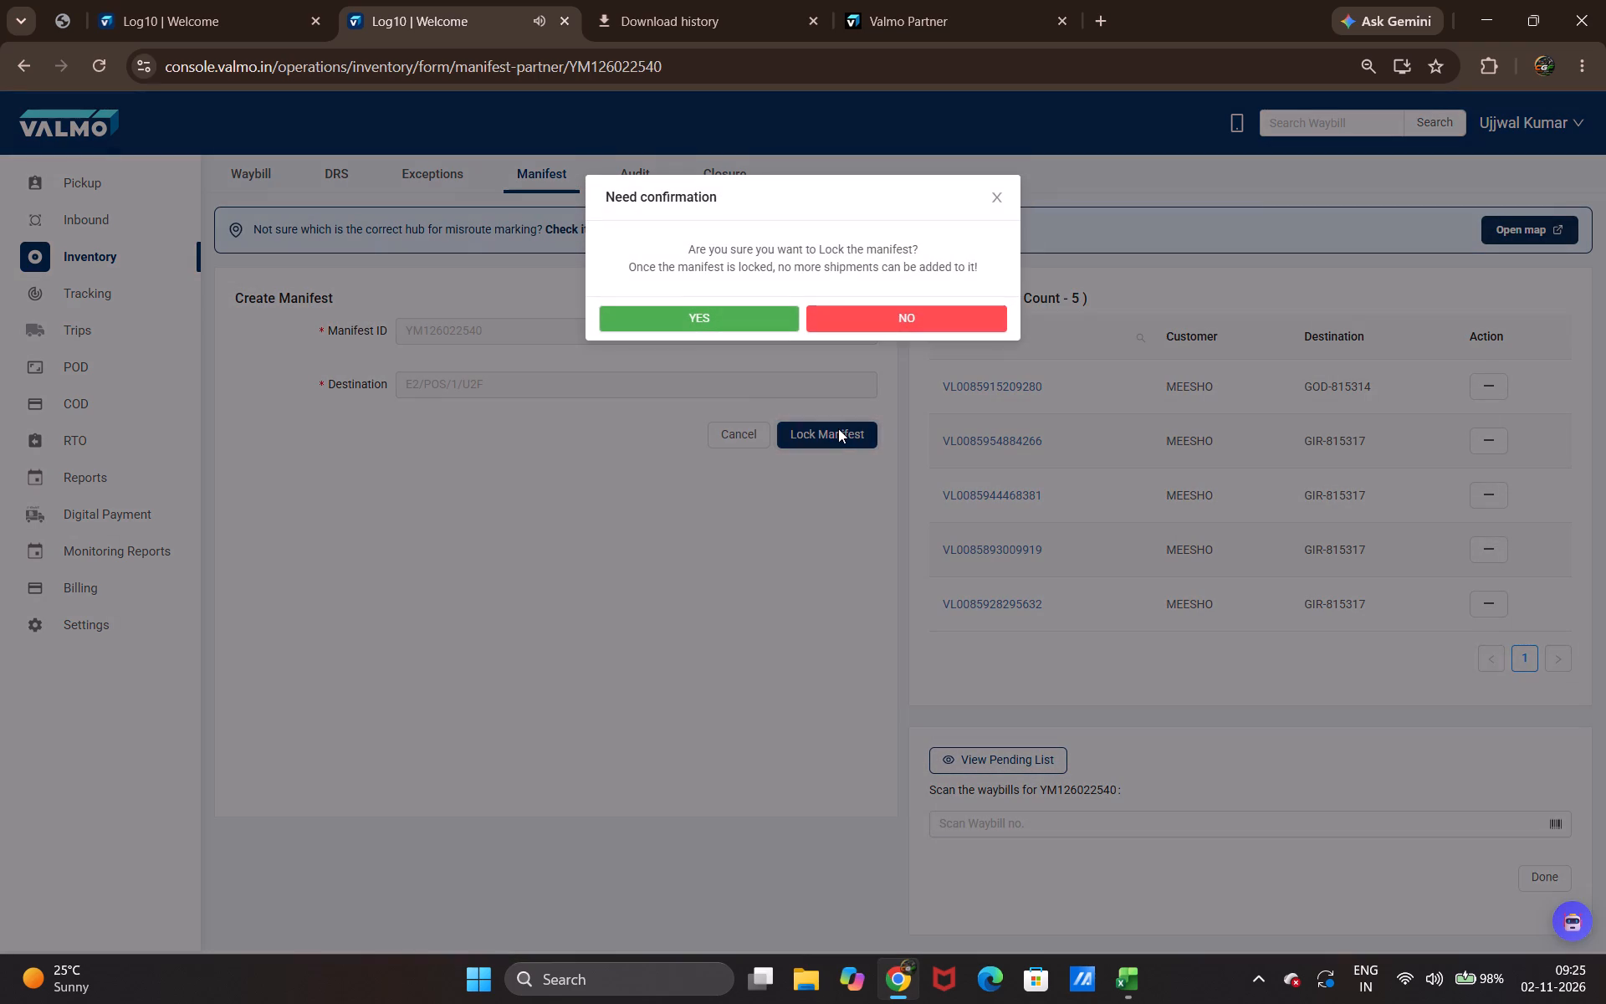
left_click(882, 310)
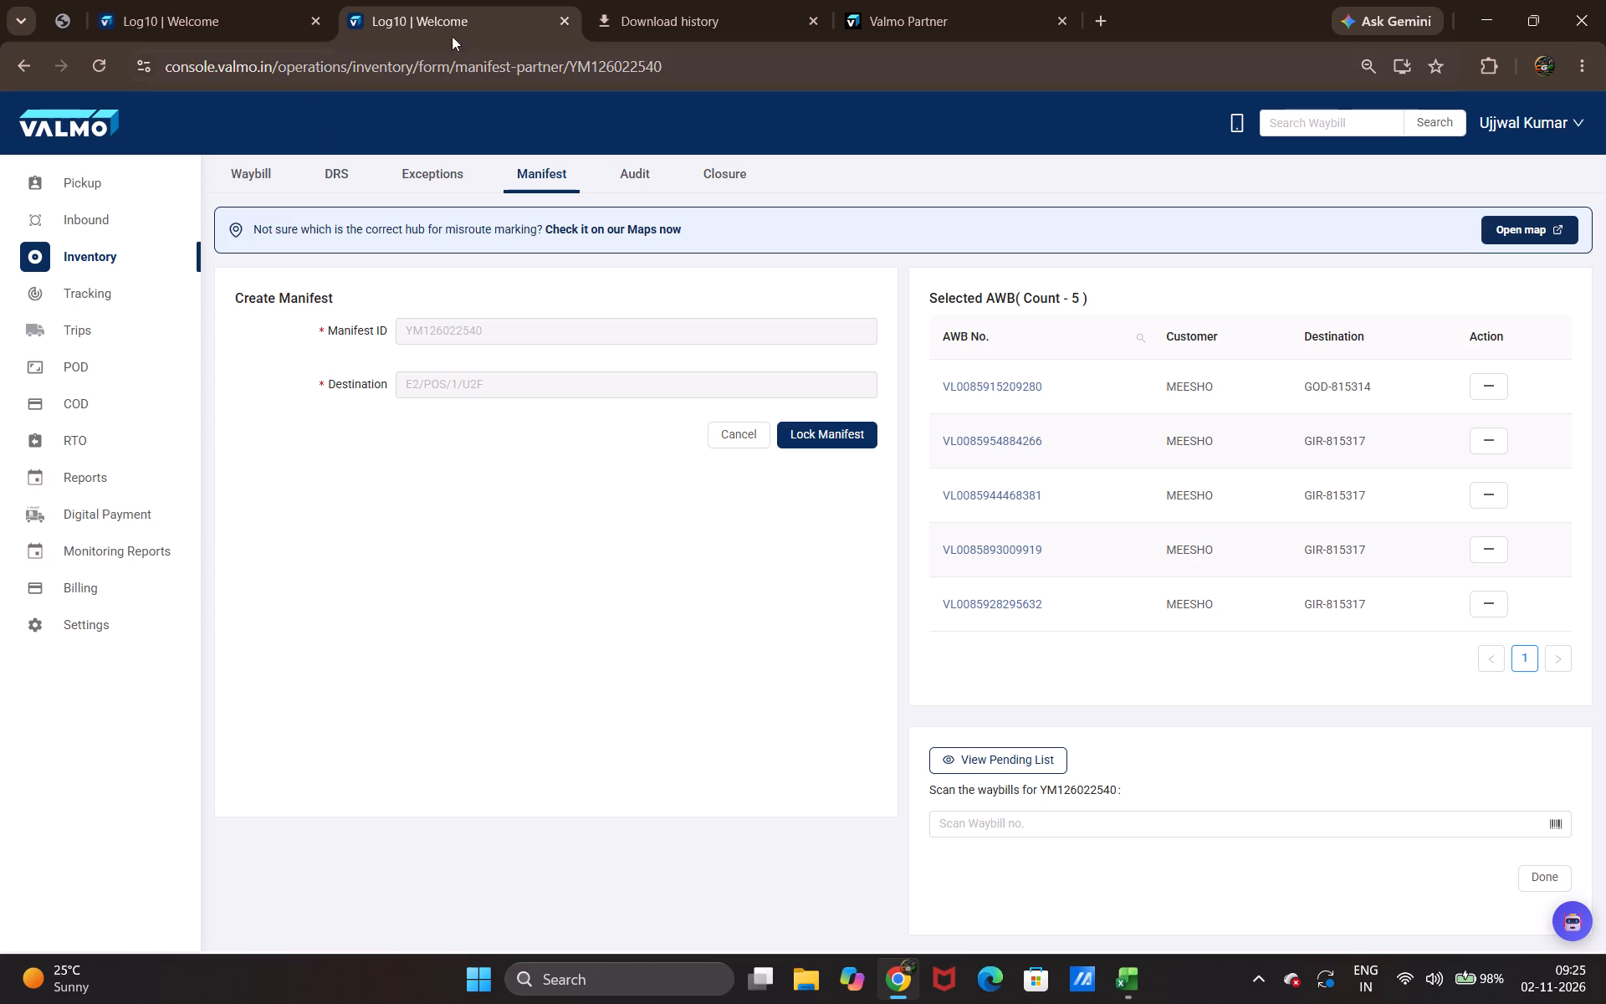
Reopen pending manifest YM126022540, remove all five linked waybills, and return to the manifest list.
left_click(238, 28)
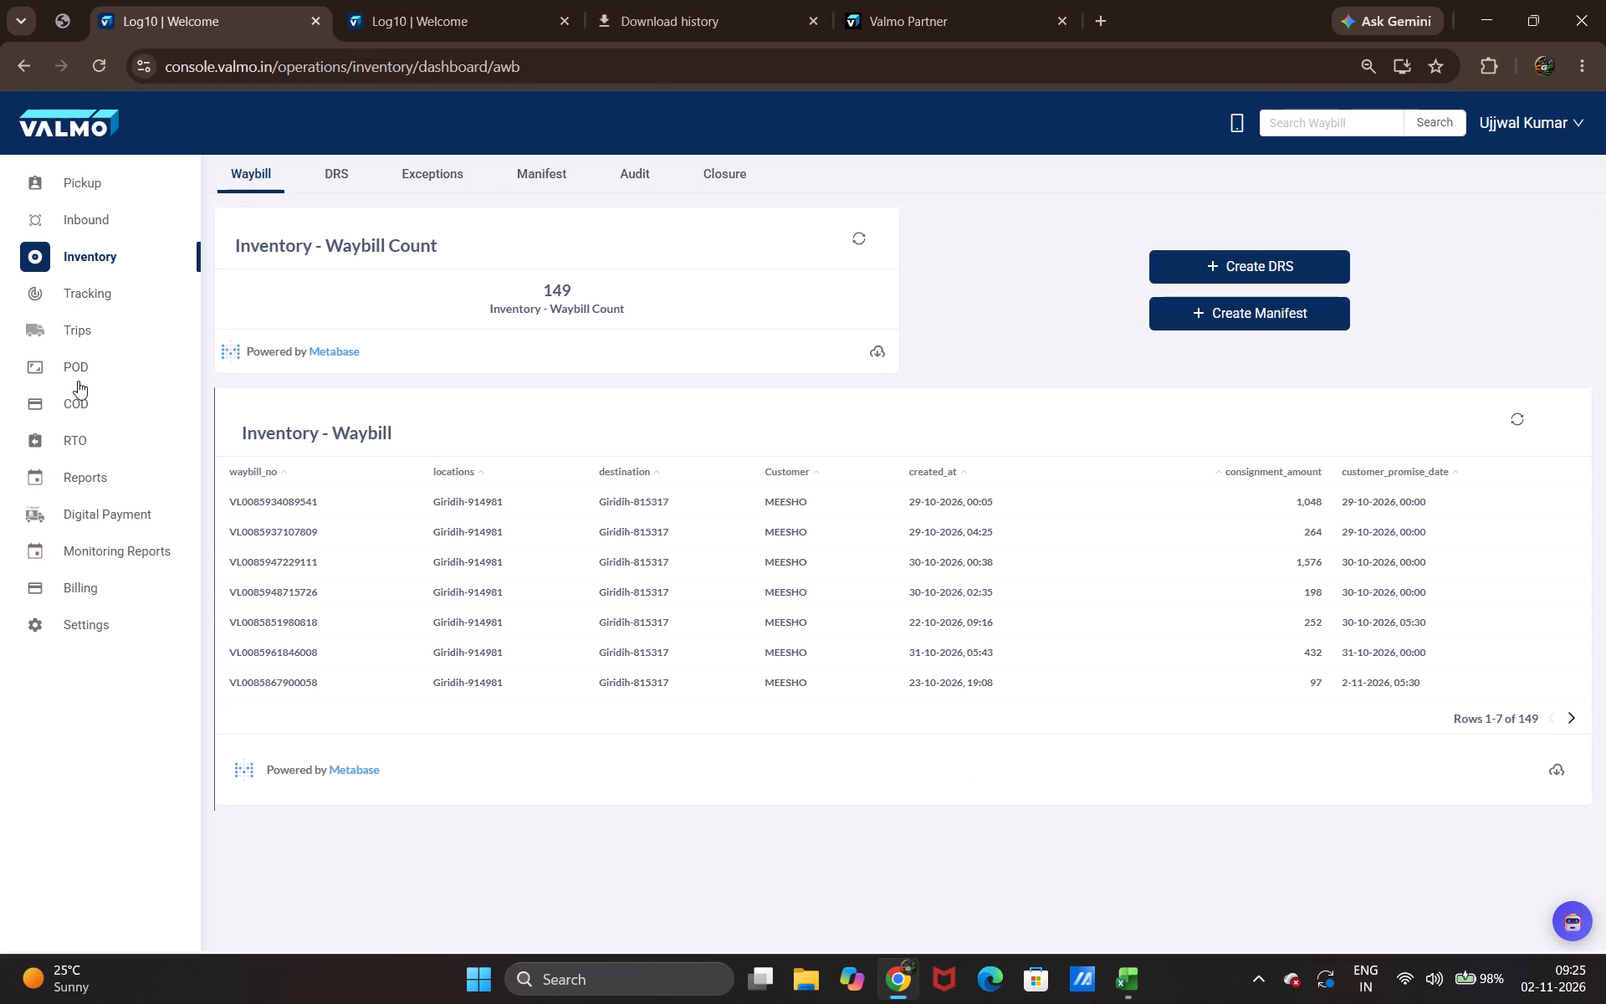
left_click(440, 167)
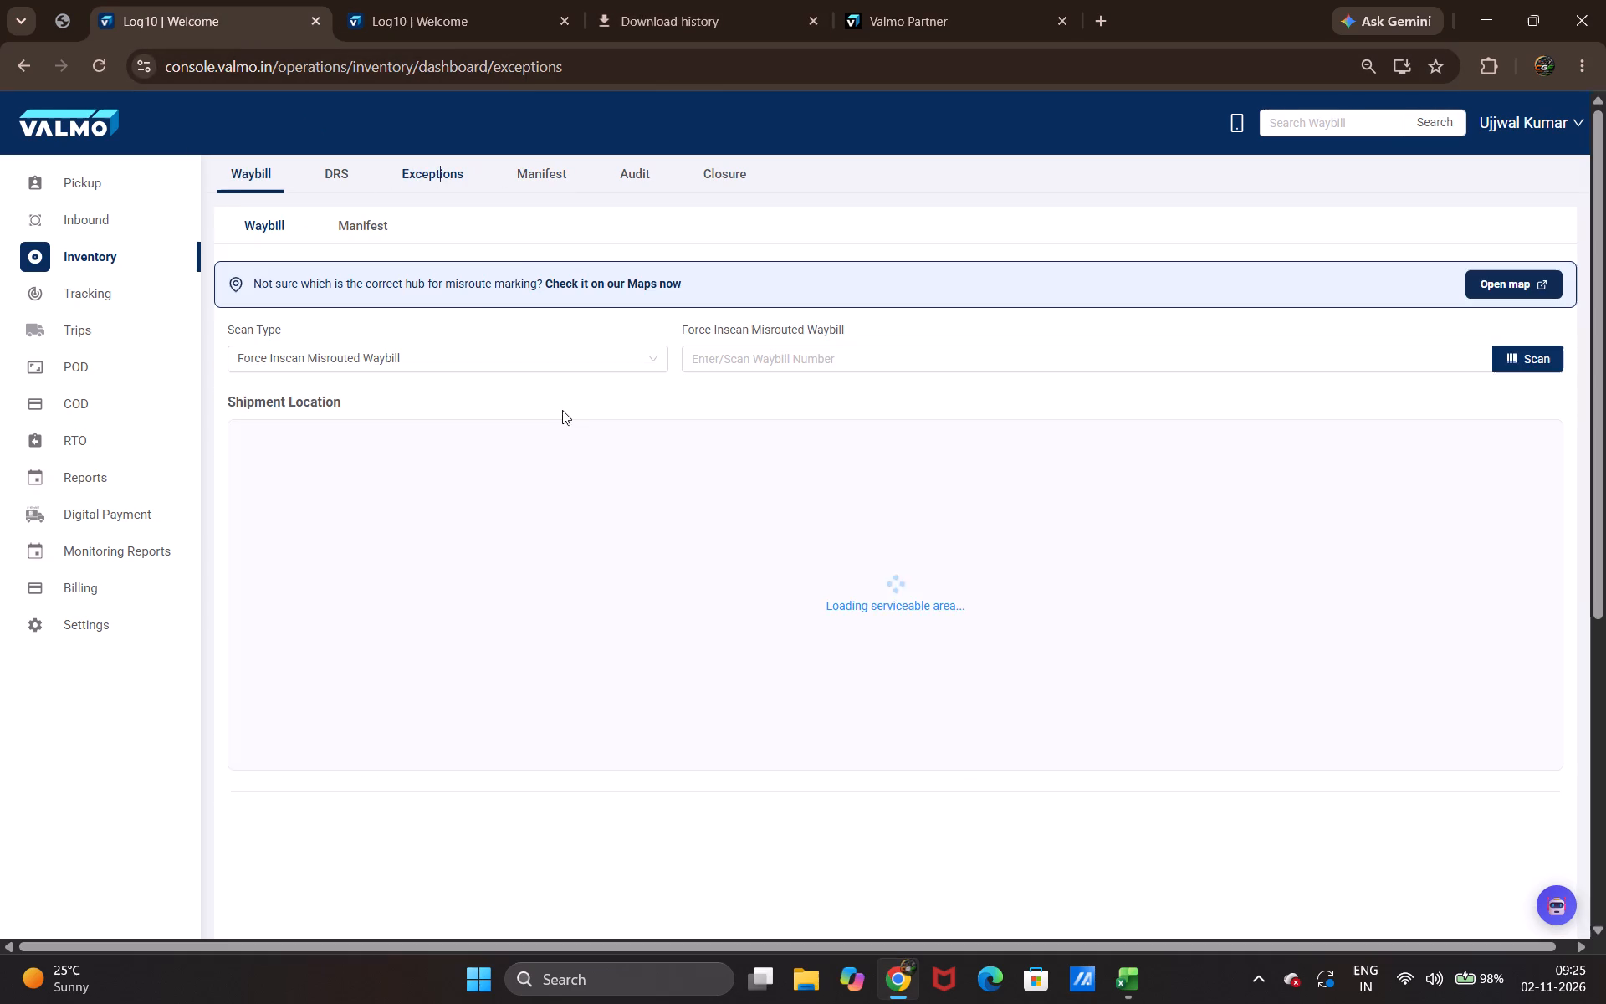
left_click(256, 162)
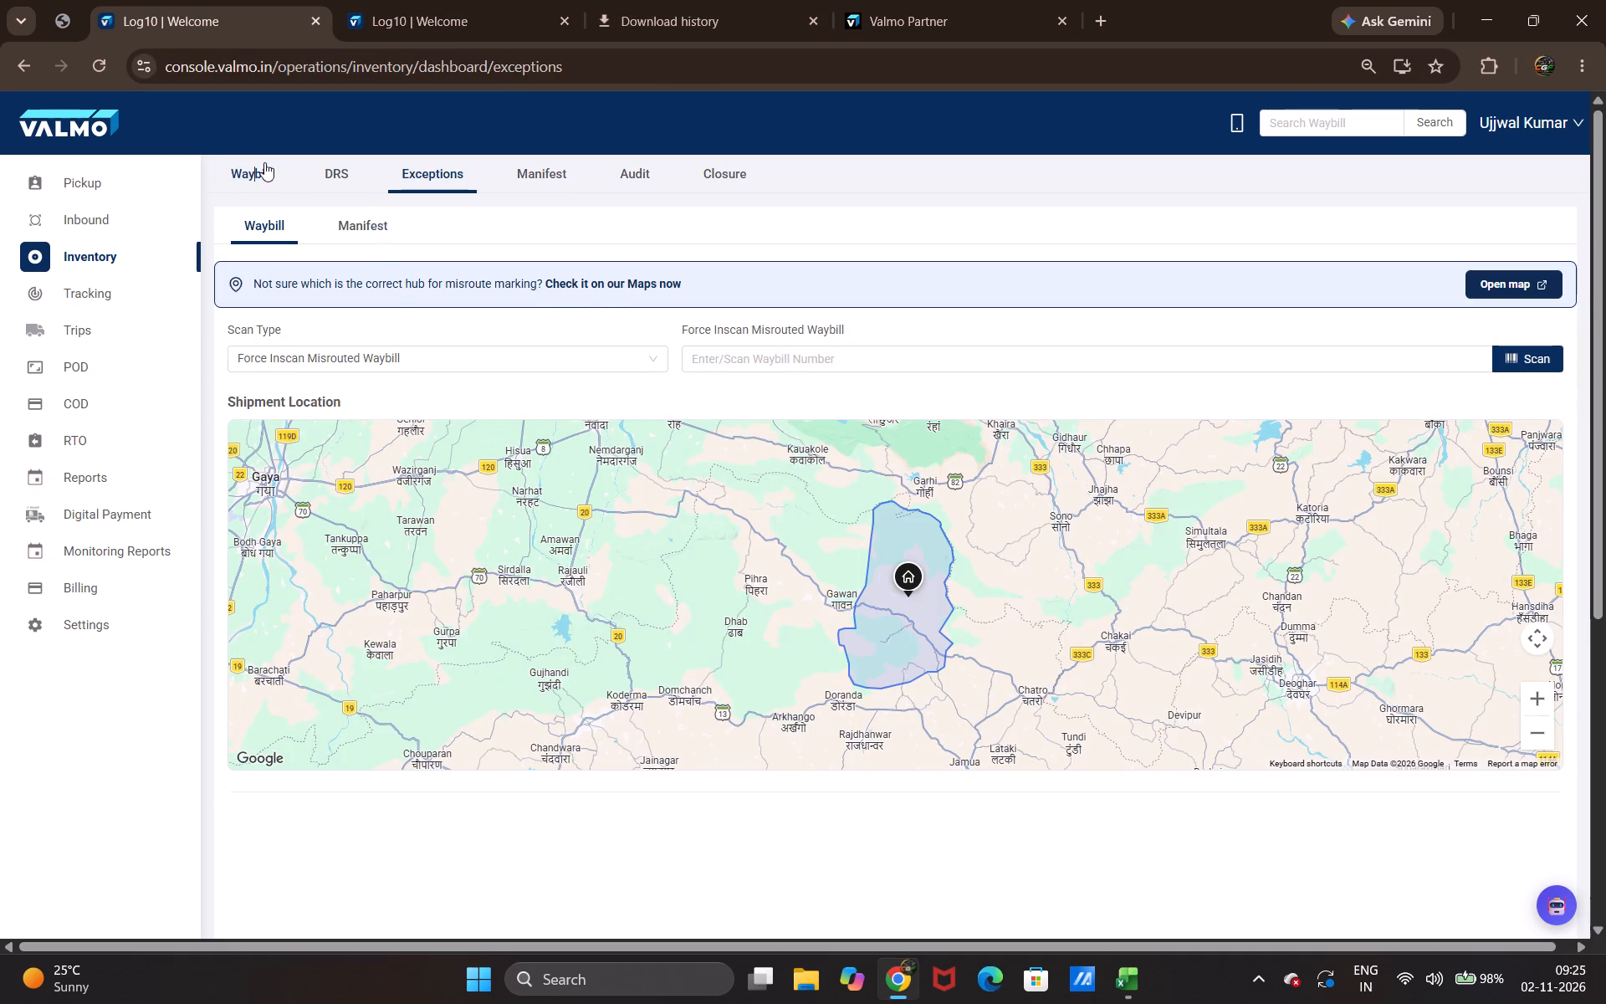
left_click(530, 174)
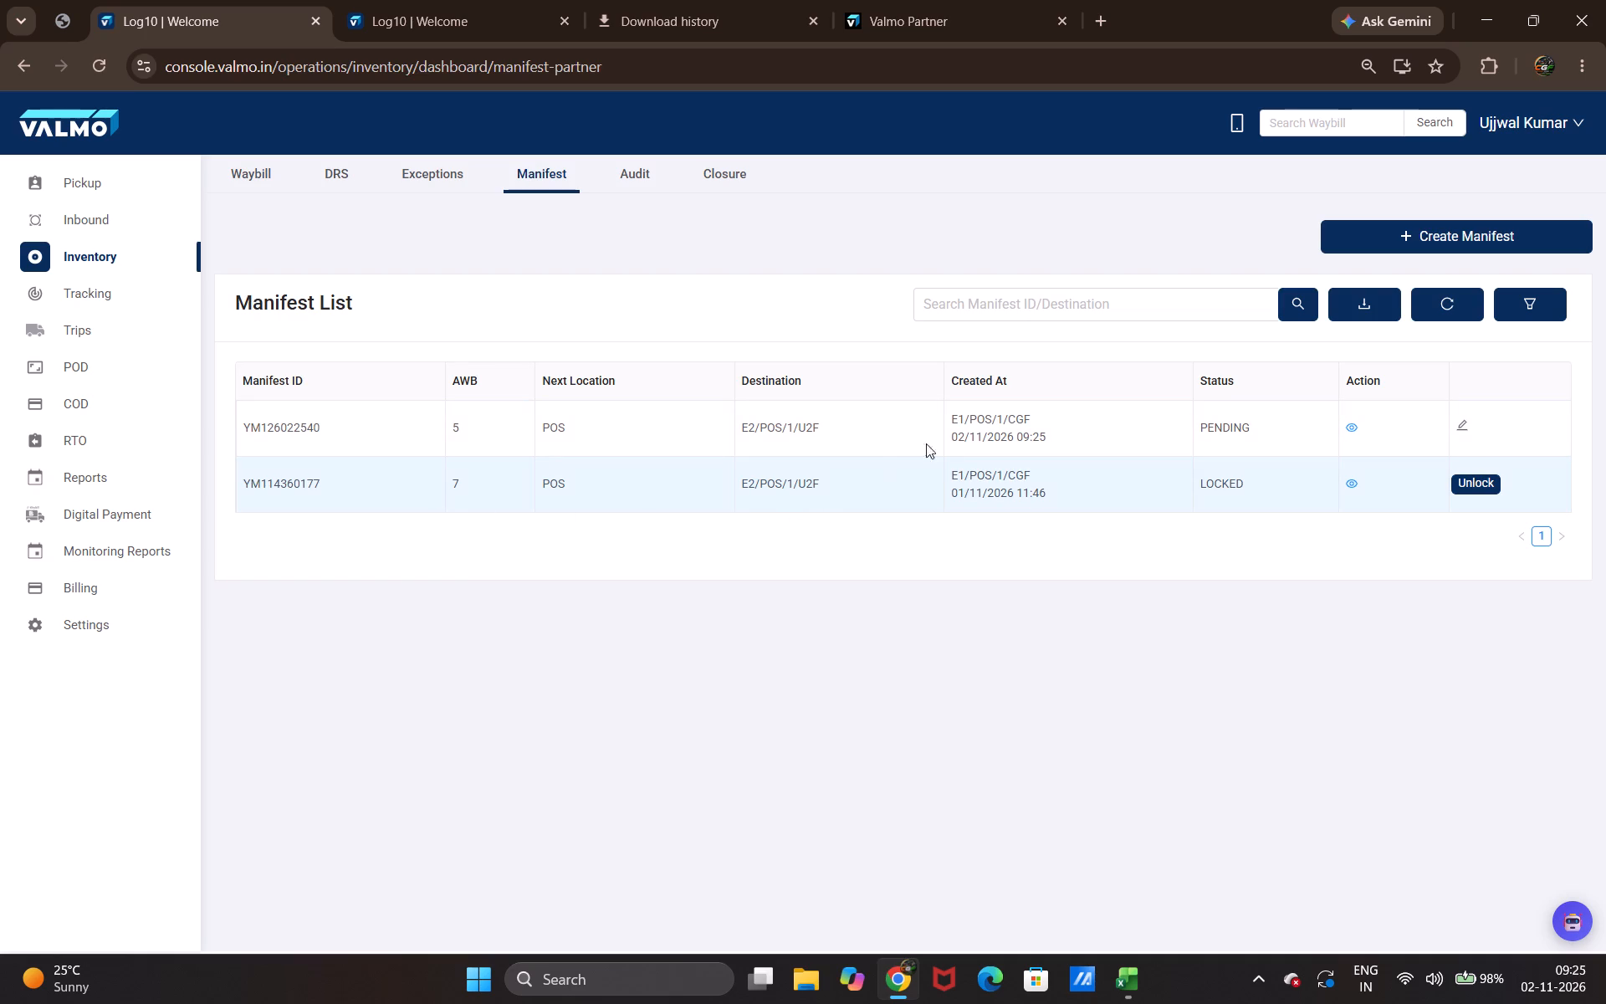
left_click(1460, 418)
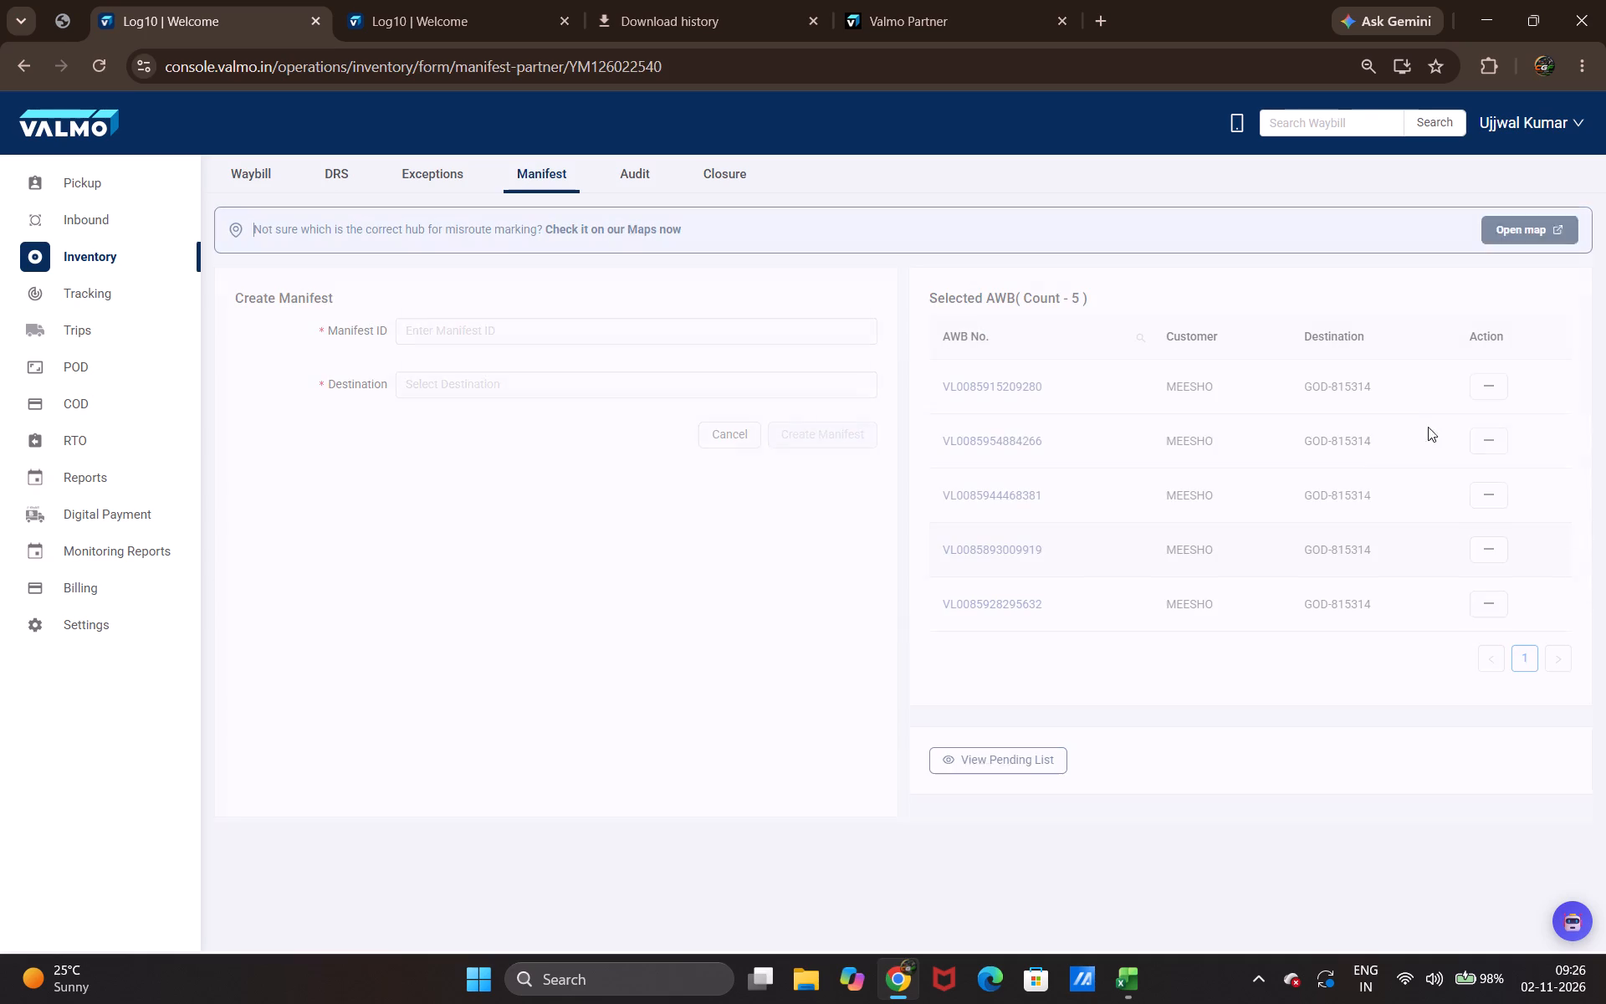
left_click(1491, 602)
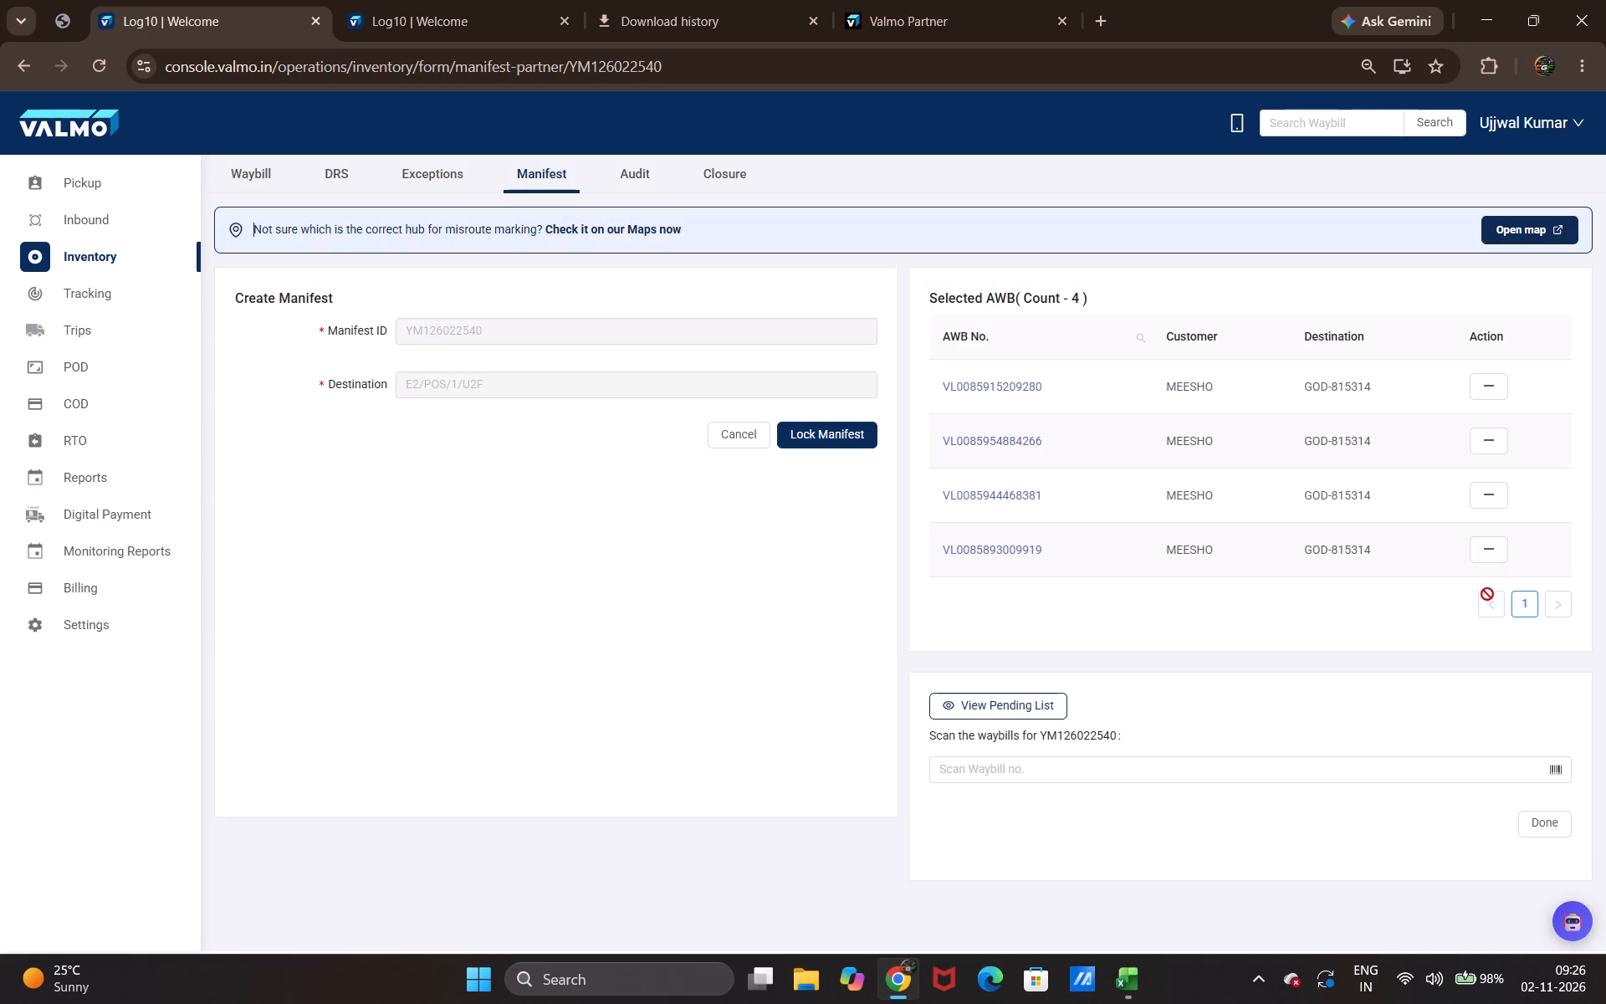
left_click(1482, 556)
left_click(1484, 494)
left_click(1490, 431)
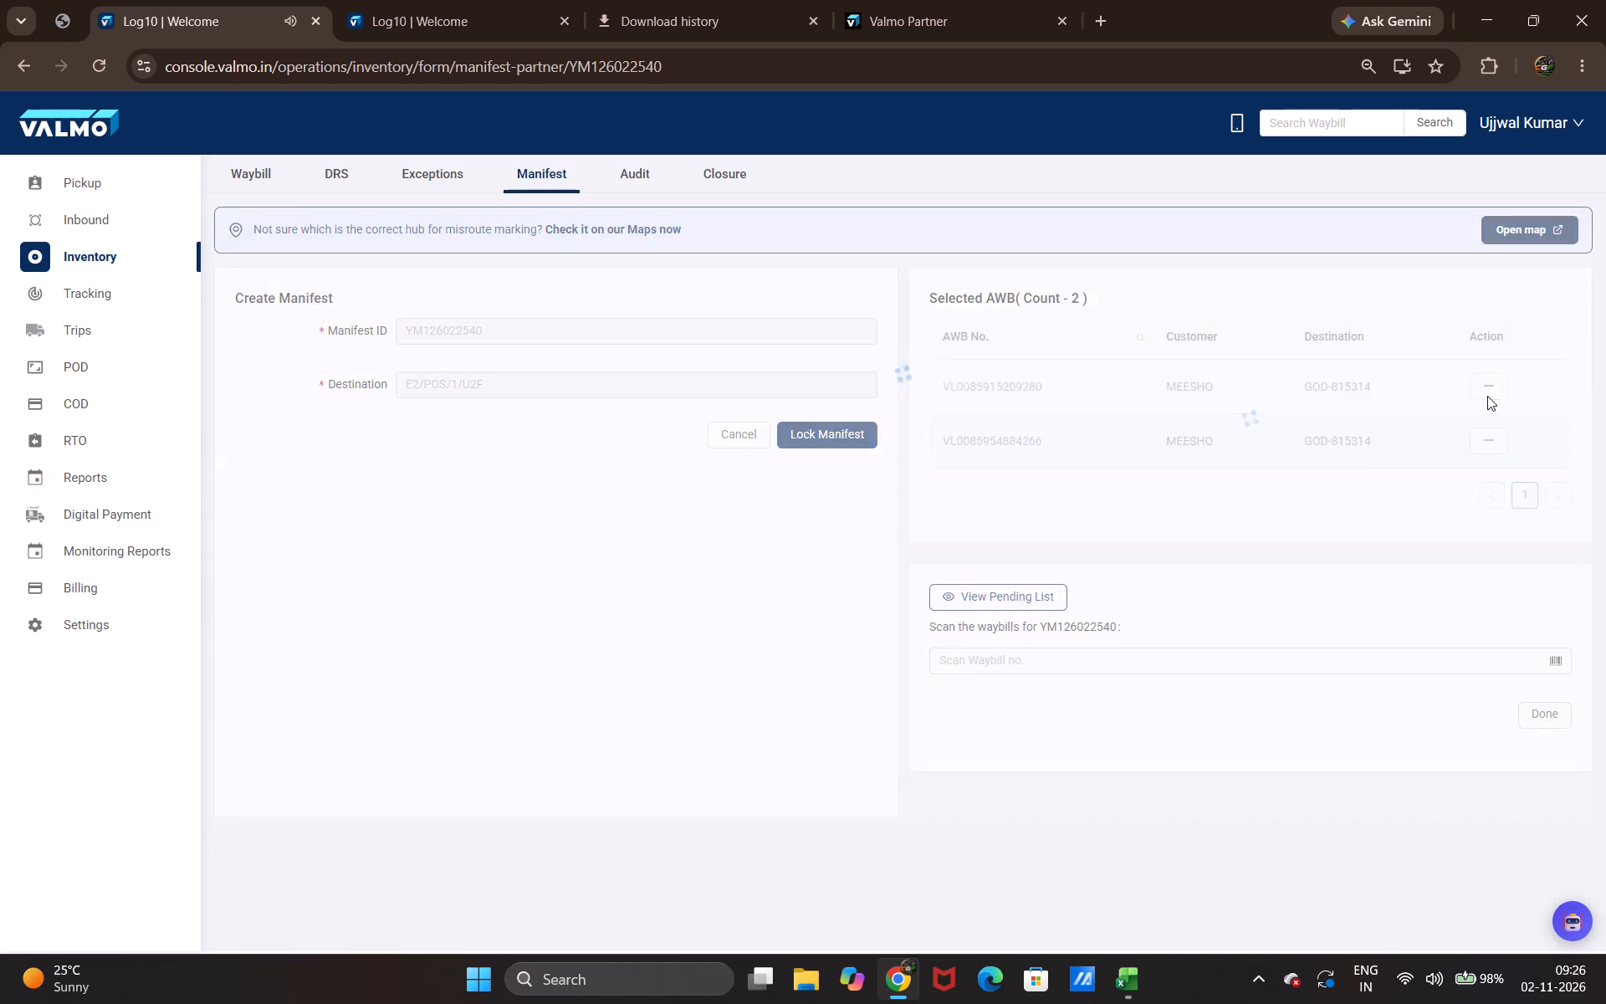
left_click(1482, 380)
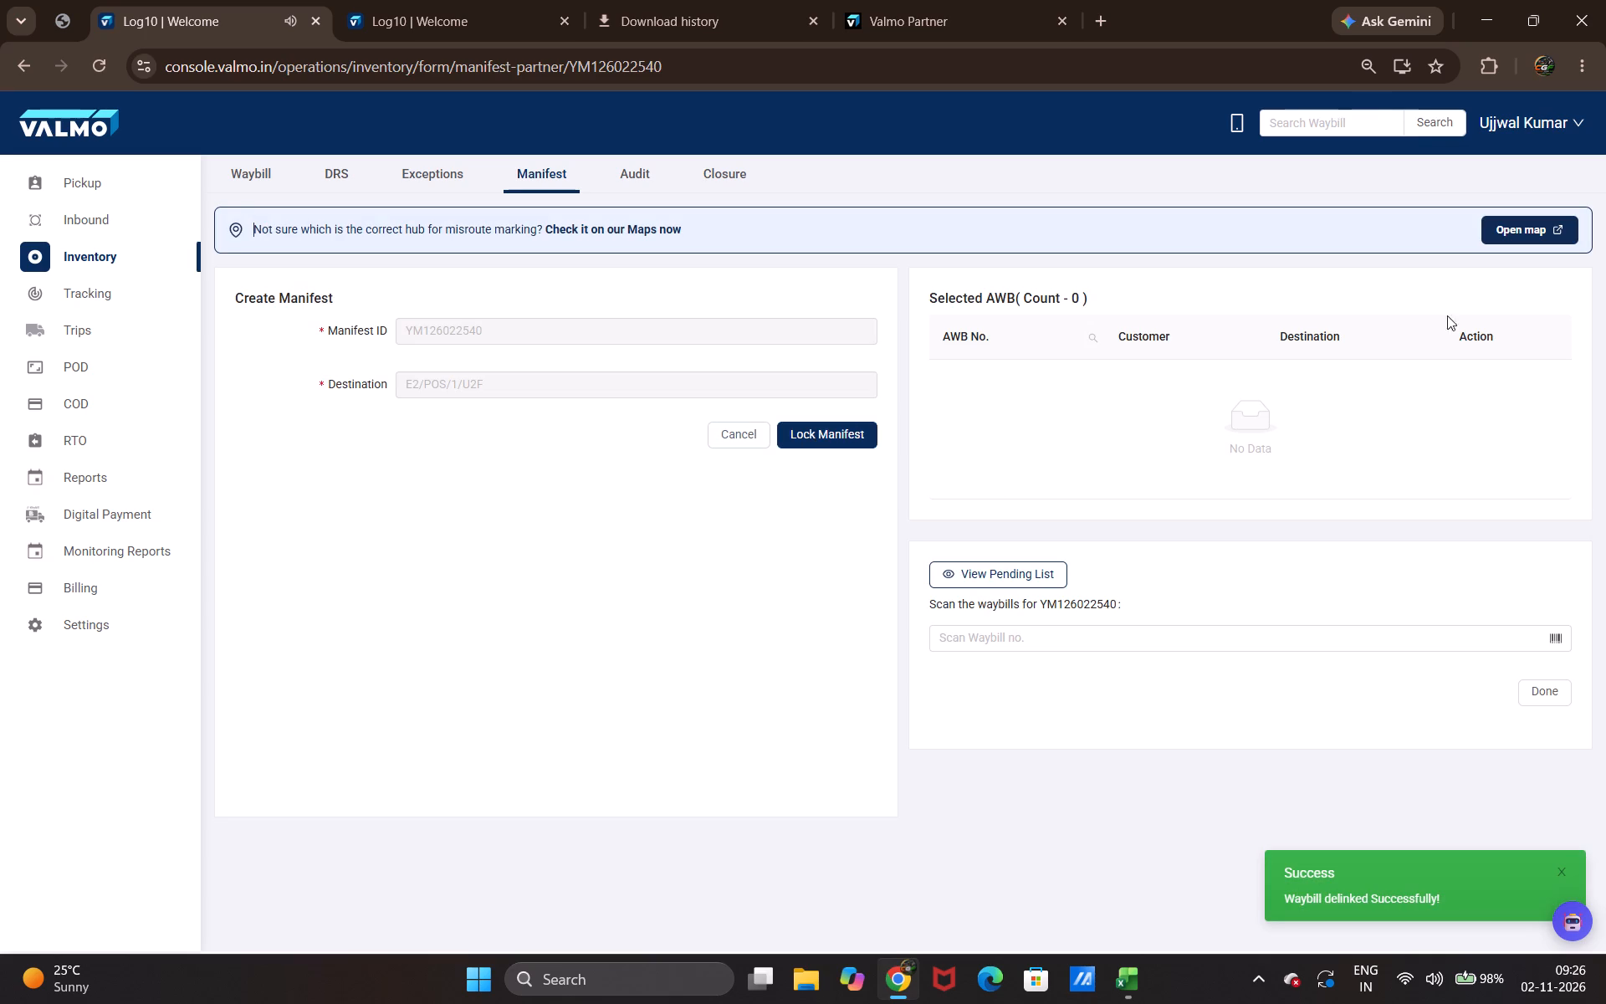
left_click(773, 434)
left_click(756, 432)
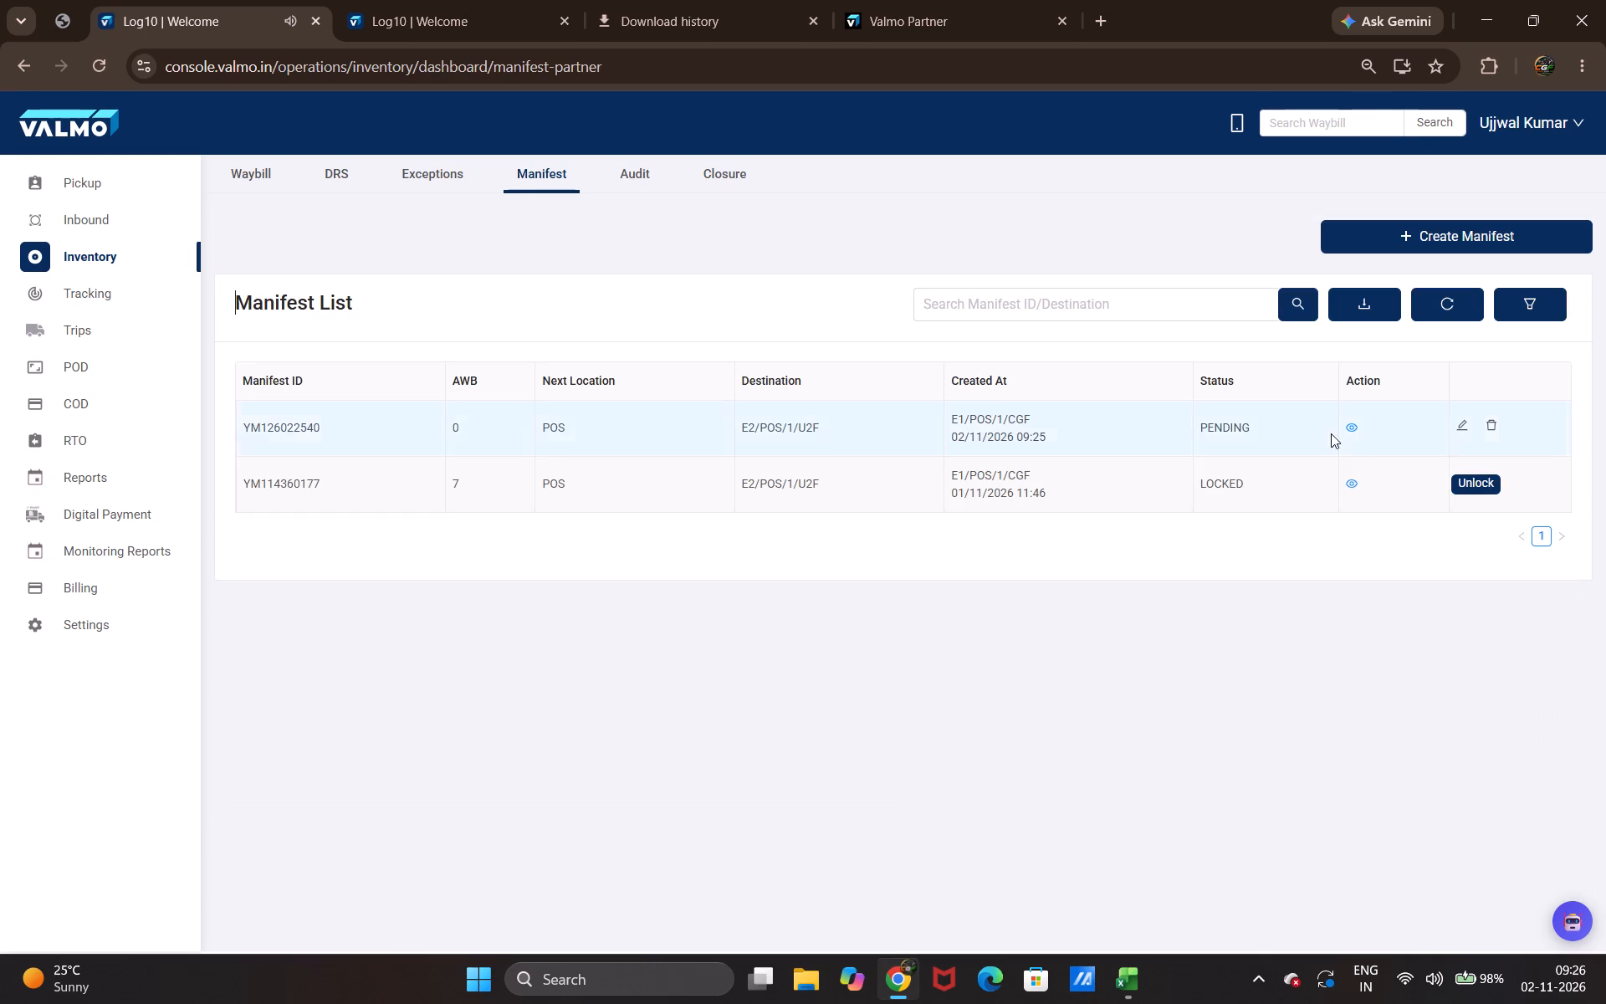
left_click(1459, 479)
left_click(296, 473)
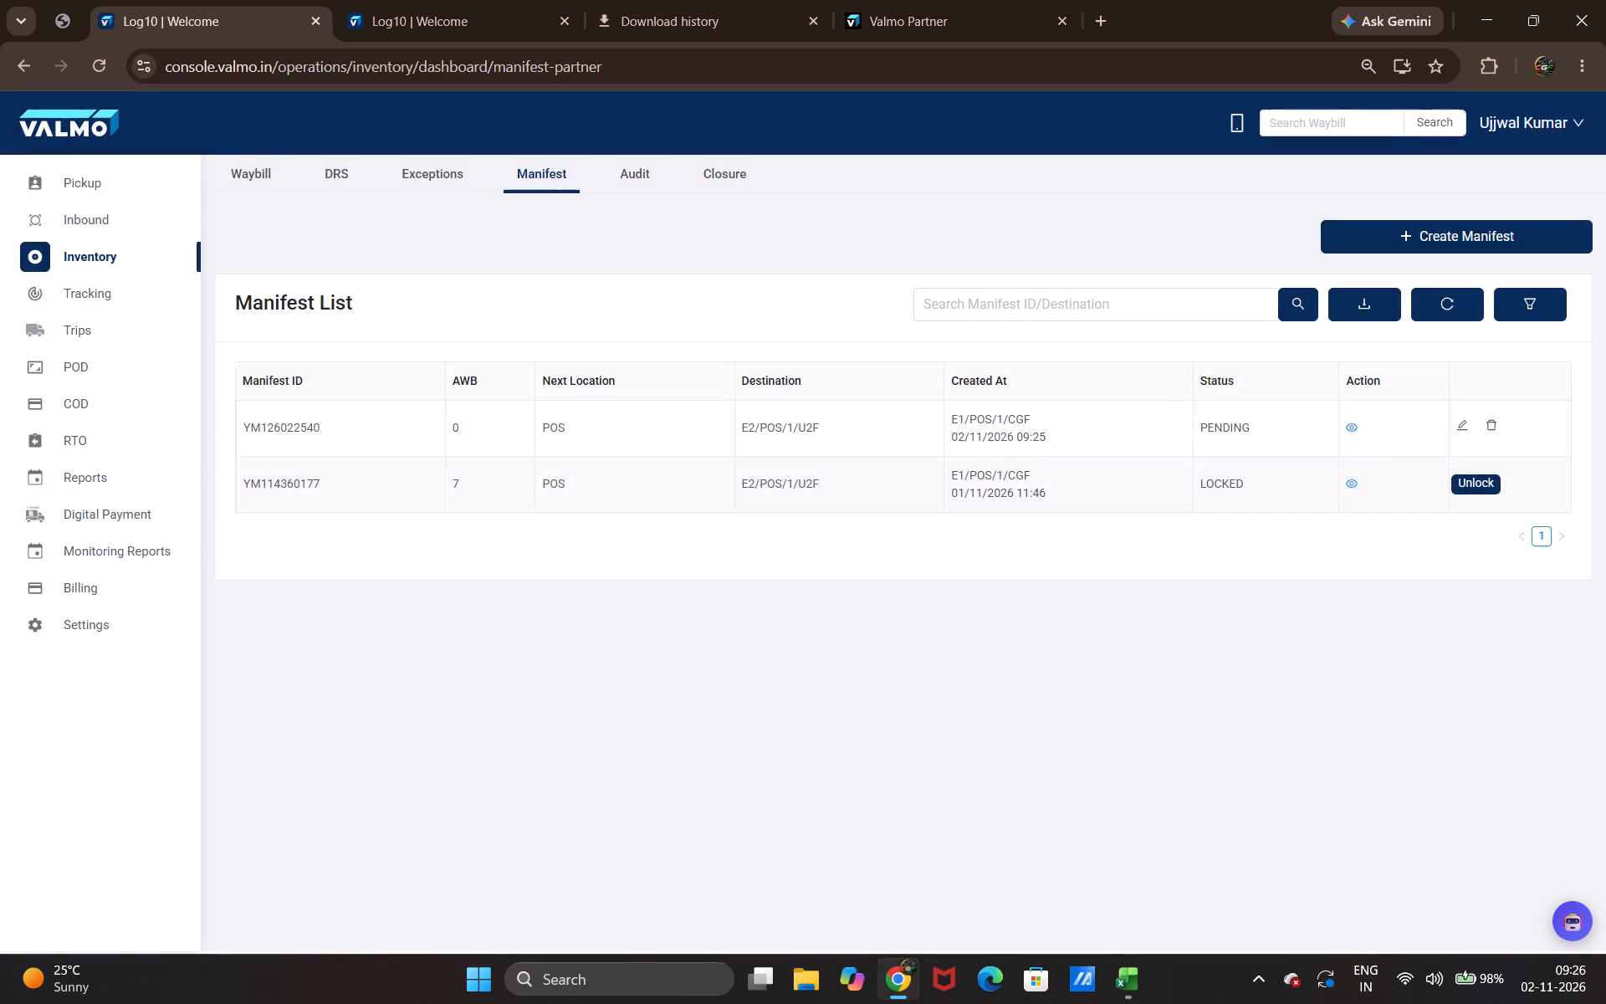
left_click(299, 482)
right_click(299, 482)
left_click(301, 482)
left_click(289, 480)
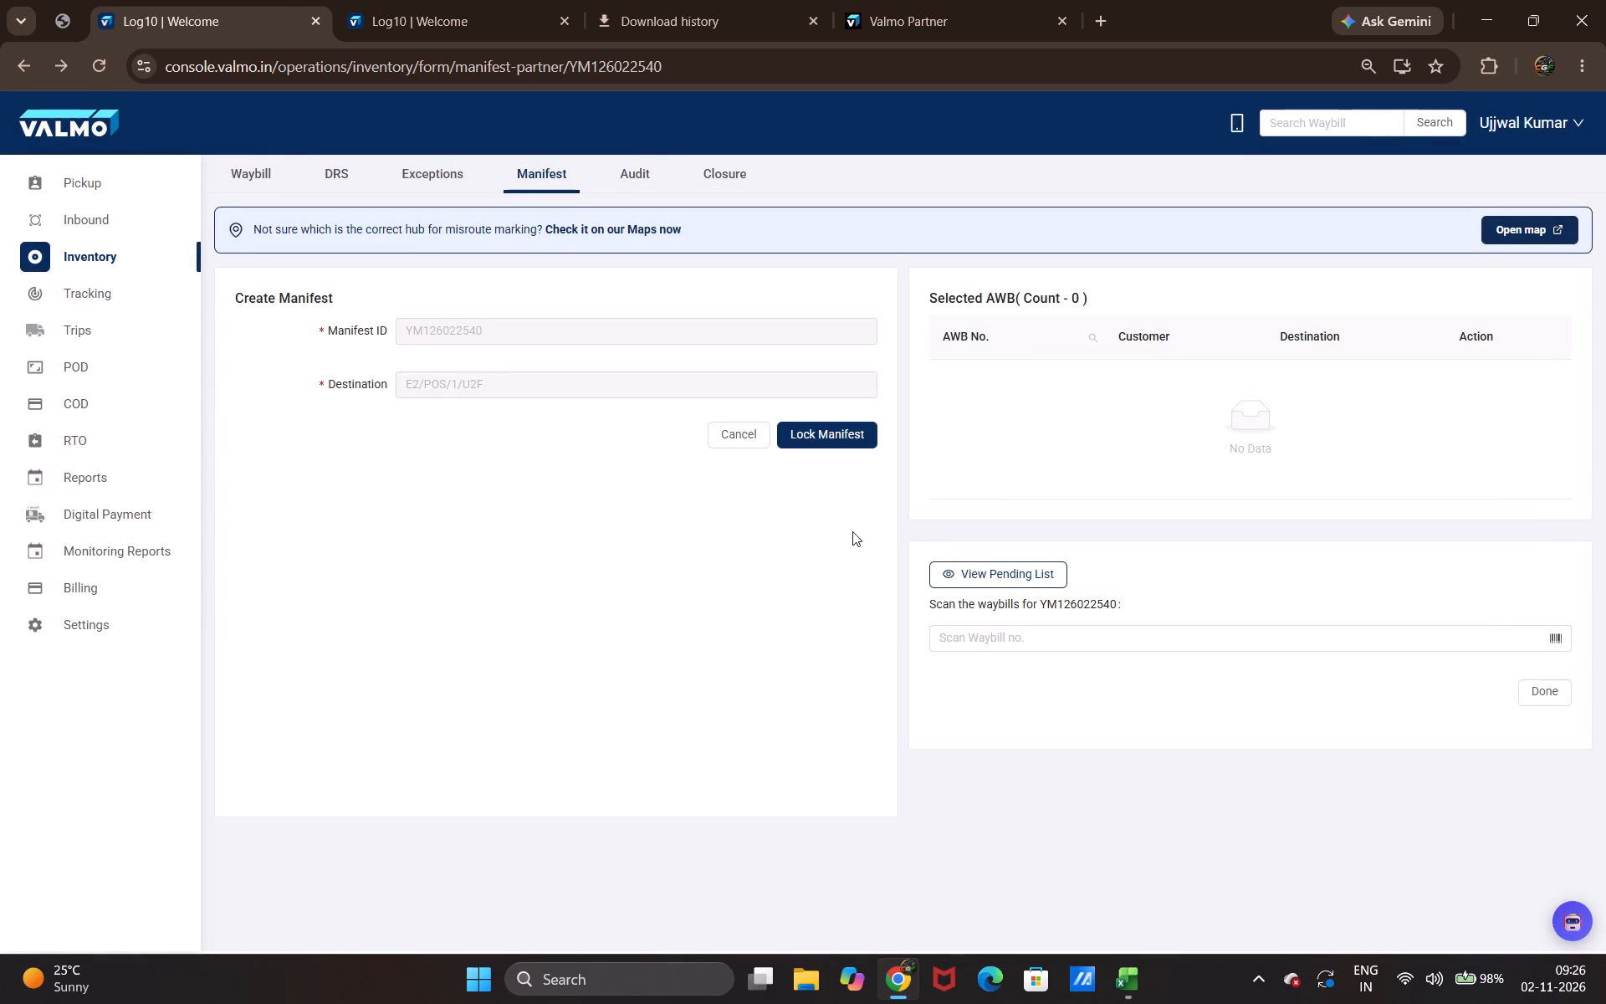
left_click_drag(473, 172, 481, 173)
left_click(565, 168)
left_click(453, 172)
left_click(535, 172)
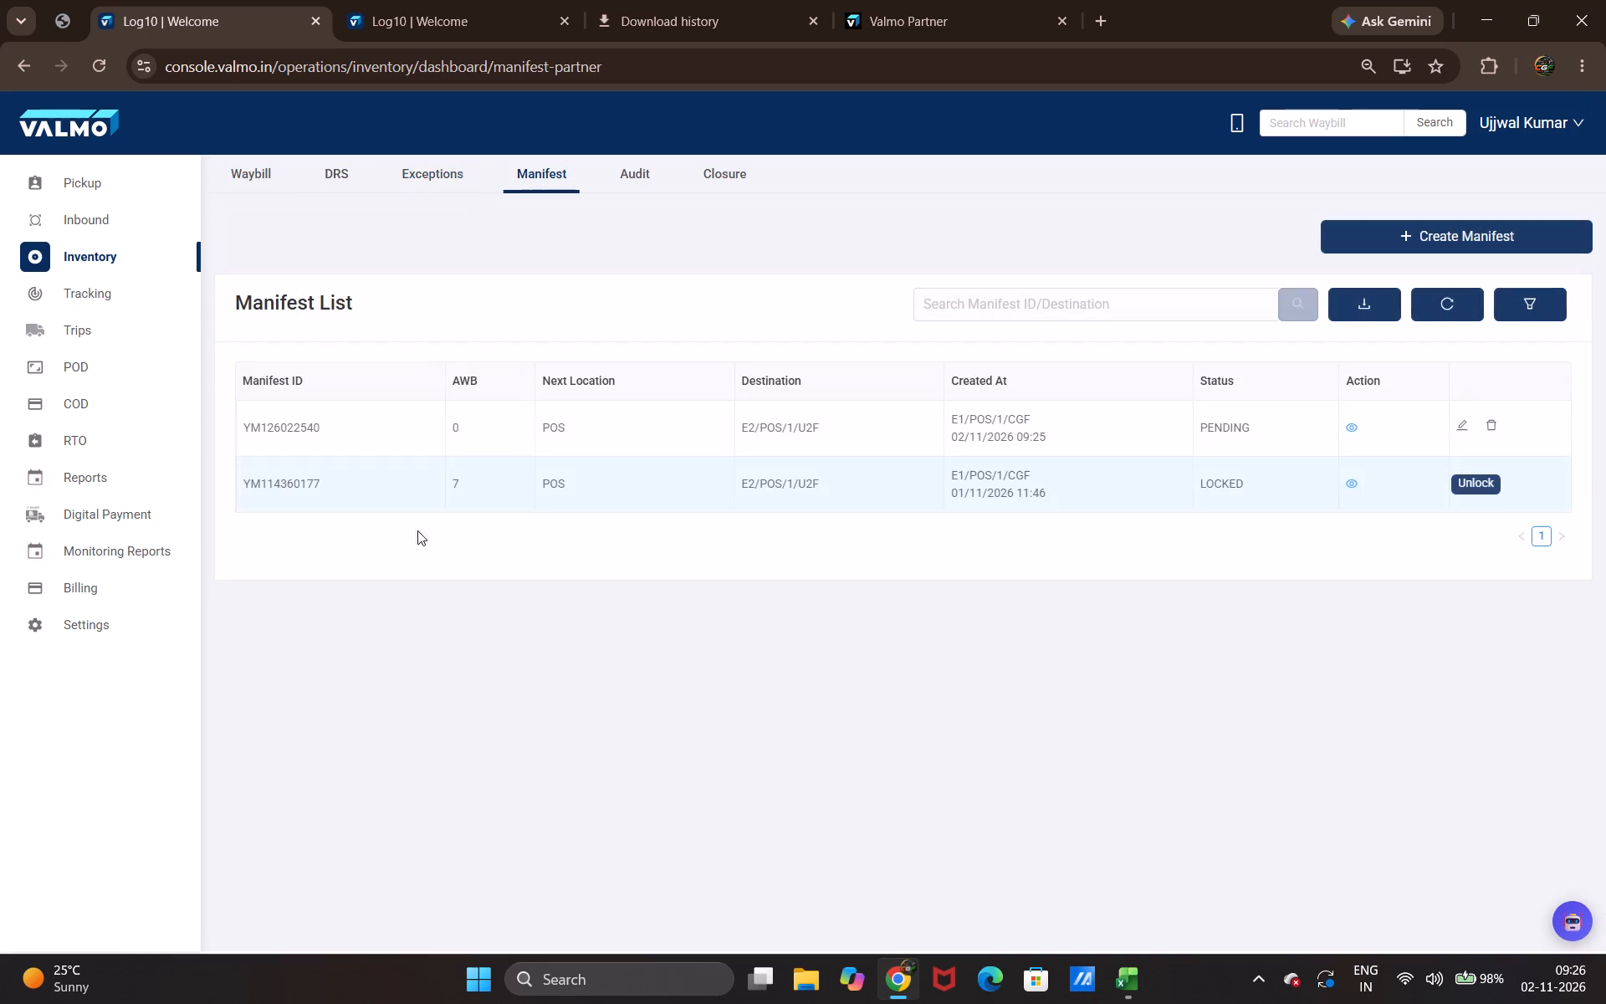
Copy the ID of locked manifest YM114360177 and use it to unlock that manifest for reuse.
double_click(289, 482)
right_click(289, 482)
left_click(377, 505)
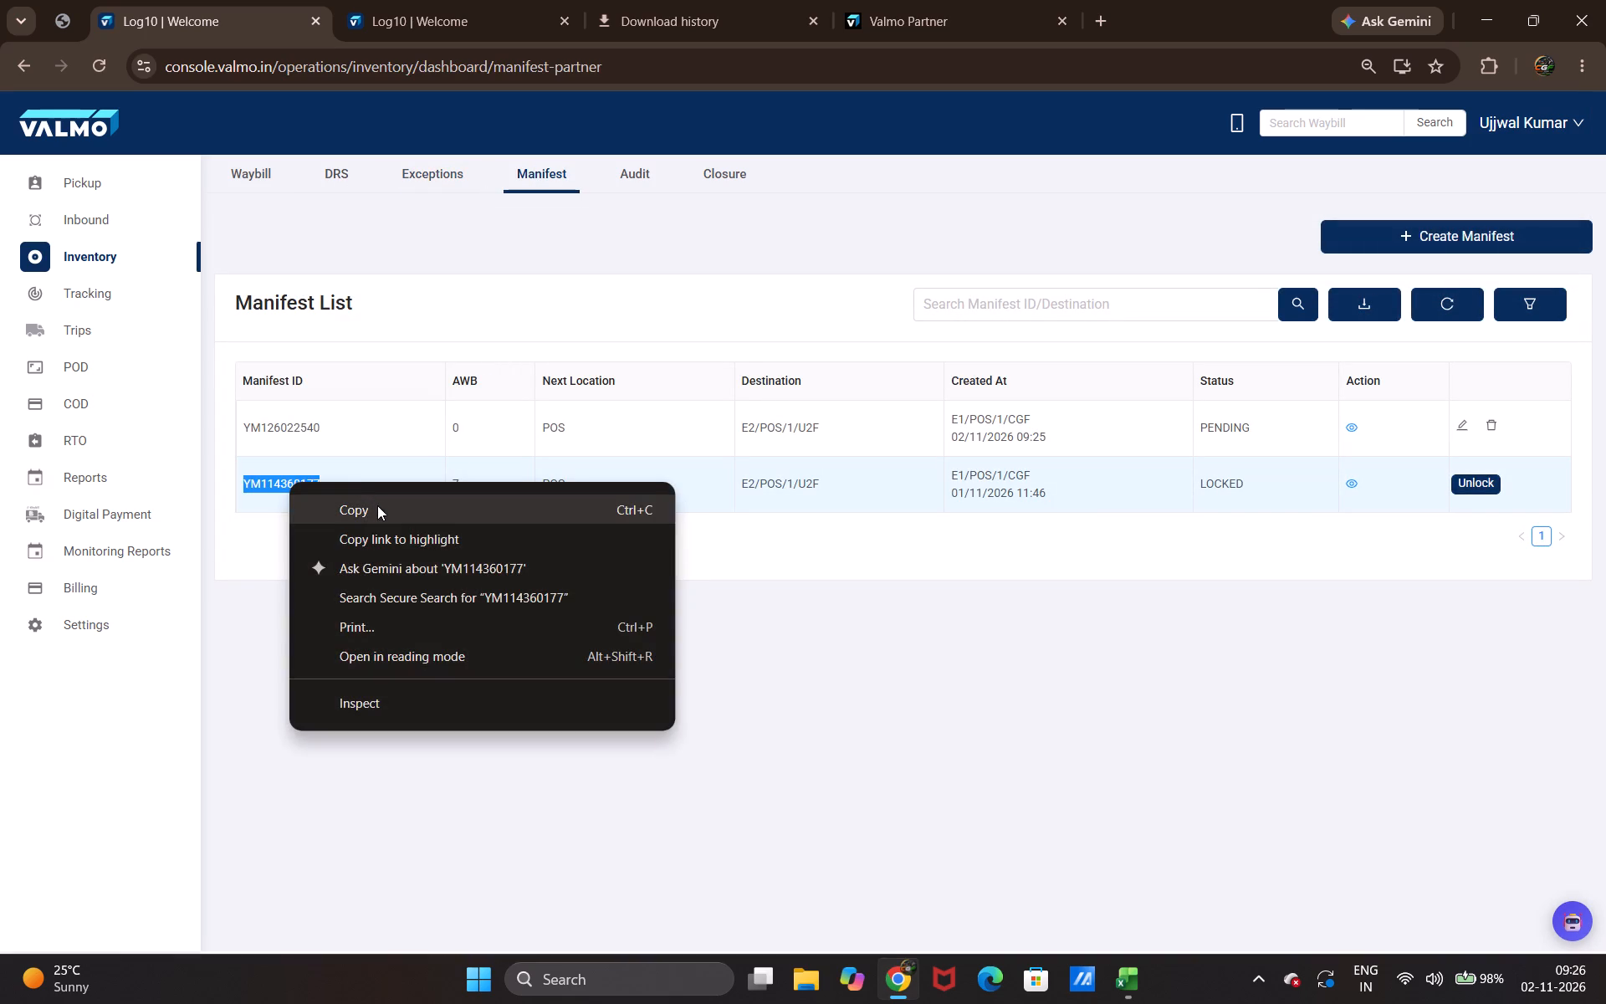
left_click(1454, 479)
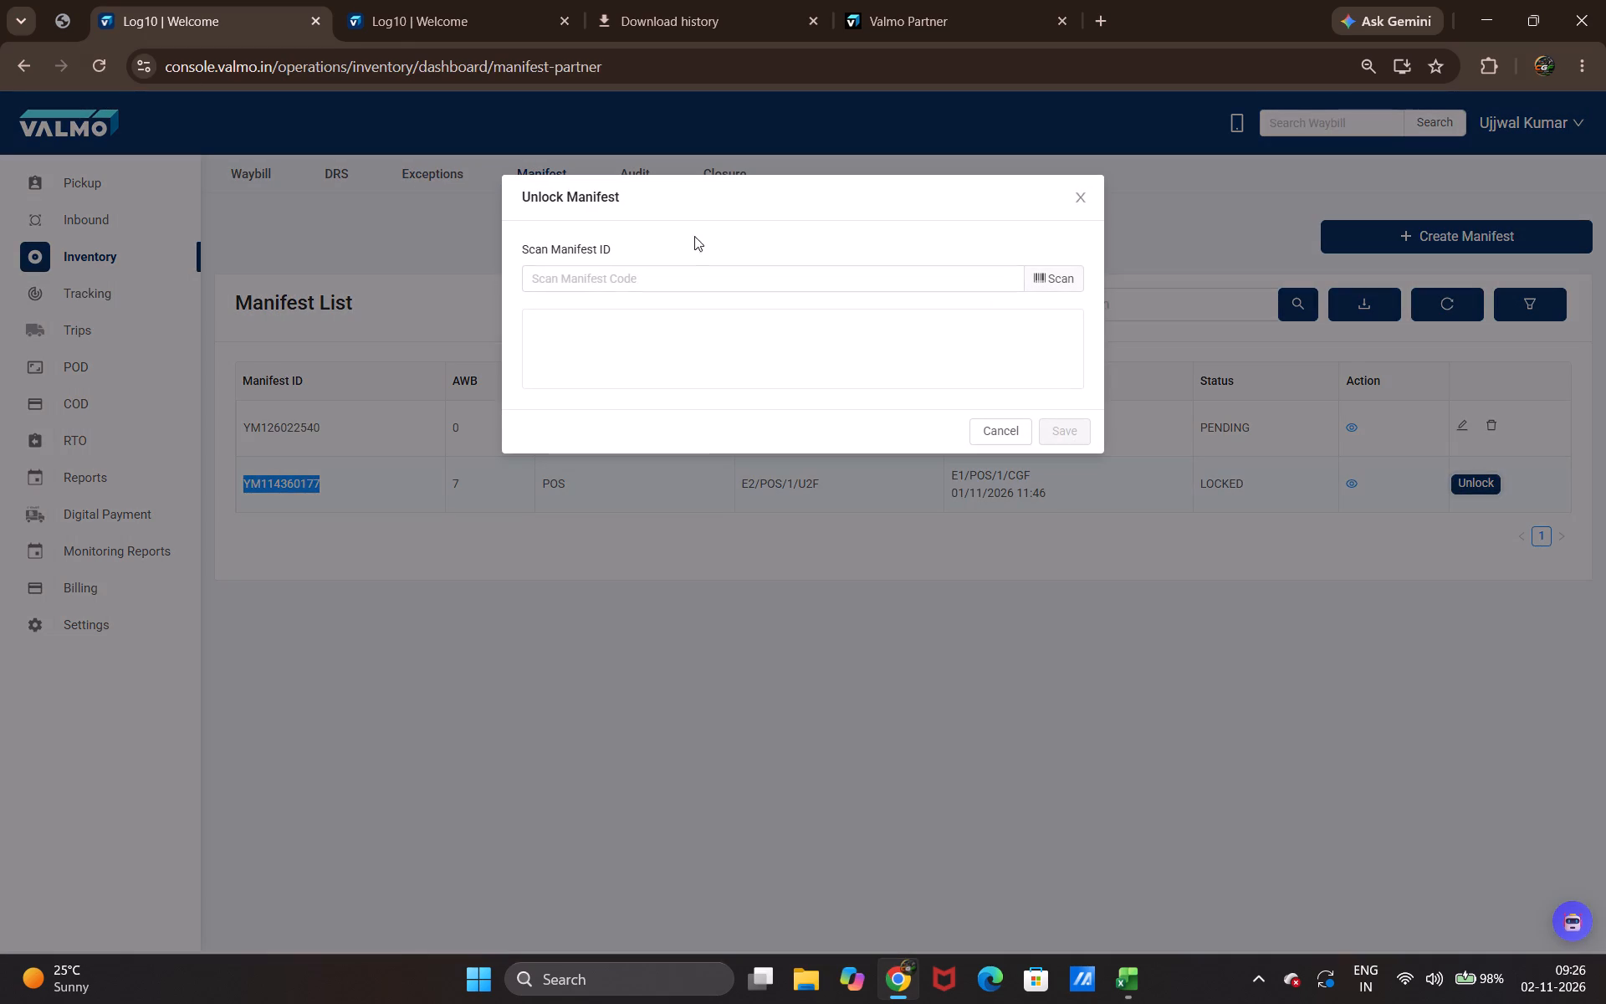
right_click(688, 284)
left_click(758, 547)
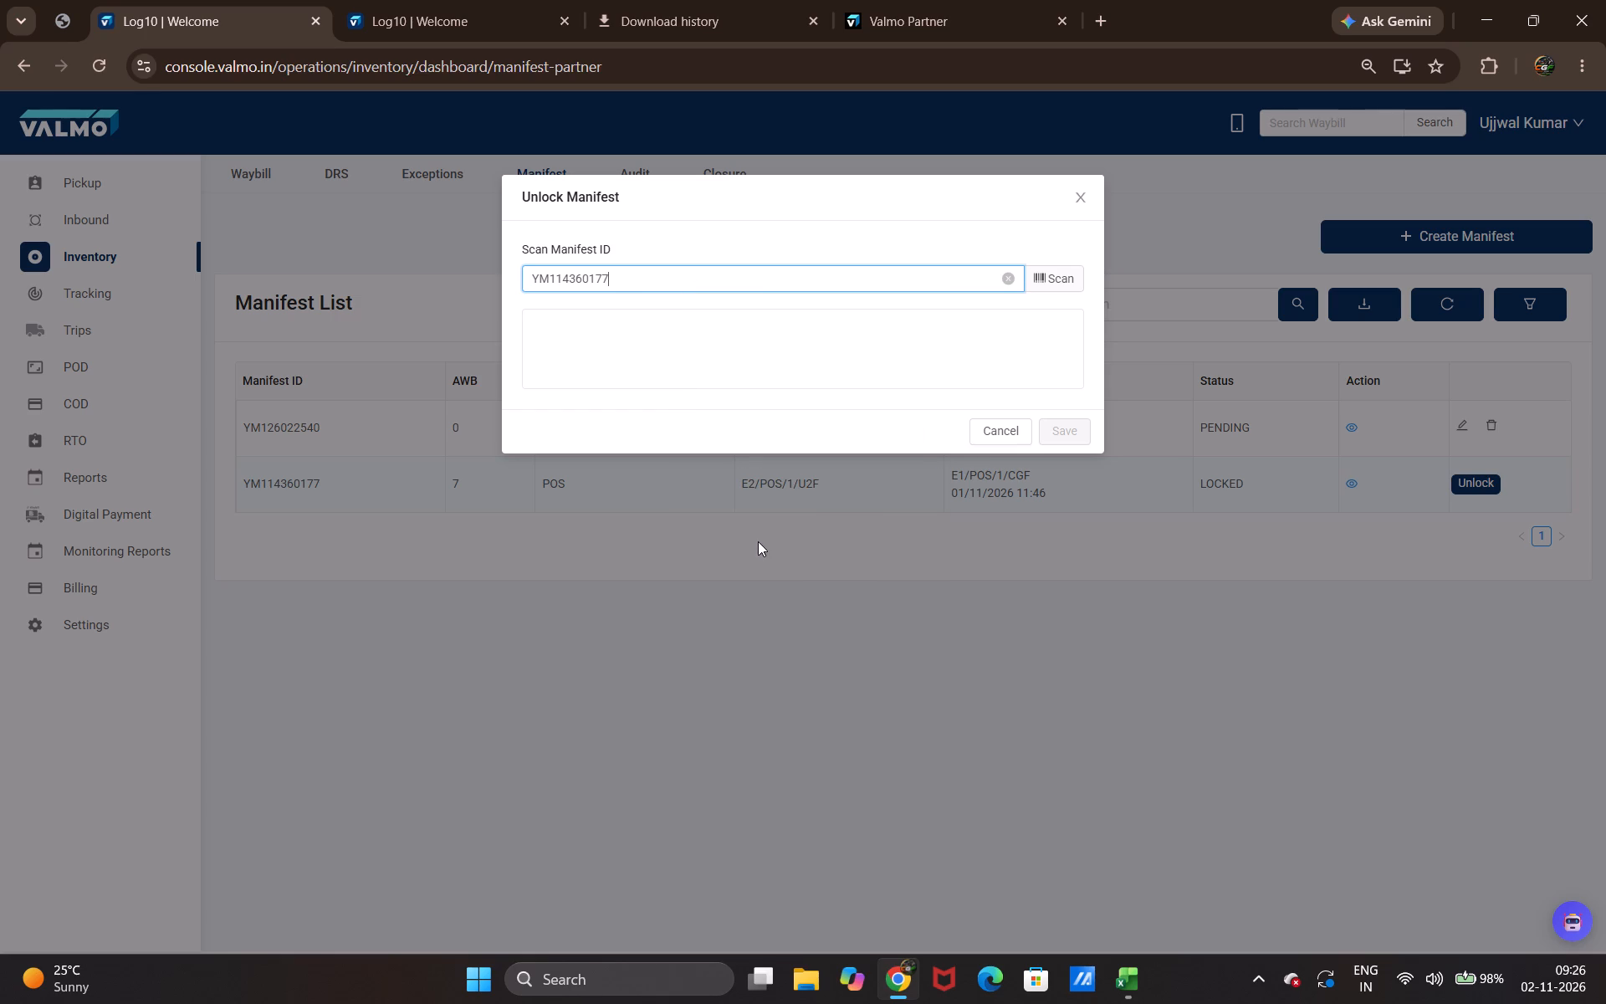
left_click(1061, 279)
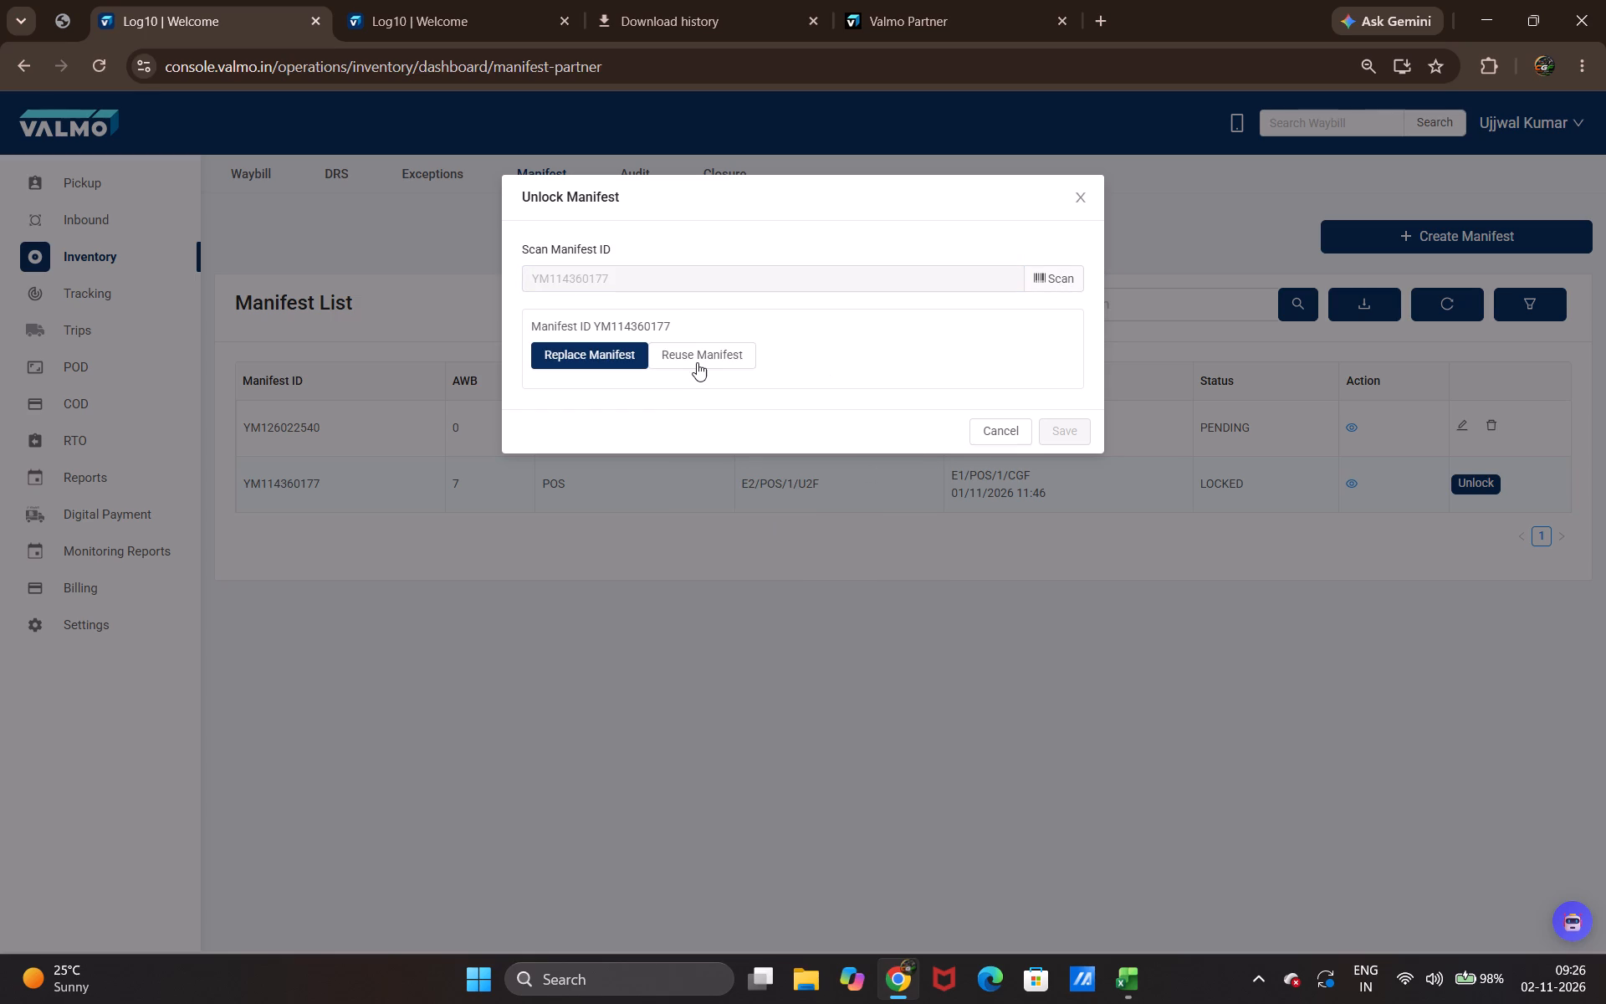
left_click(697, 361)
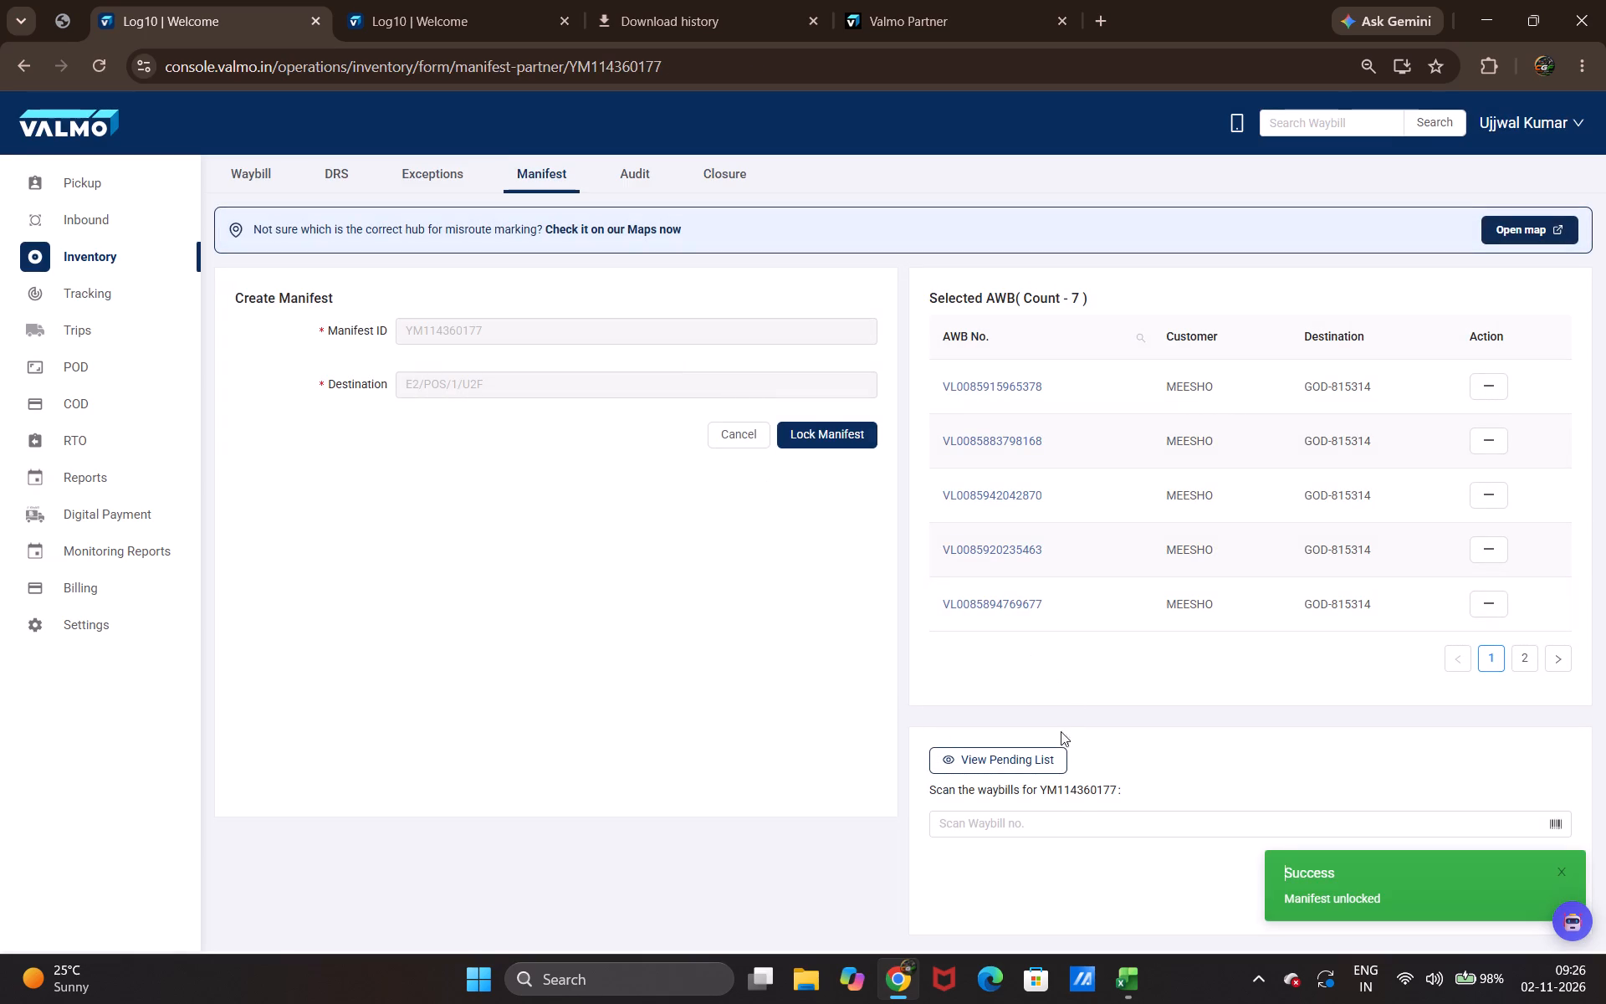
left_click(1056, 822)
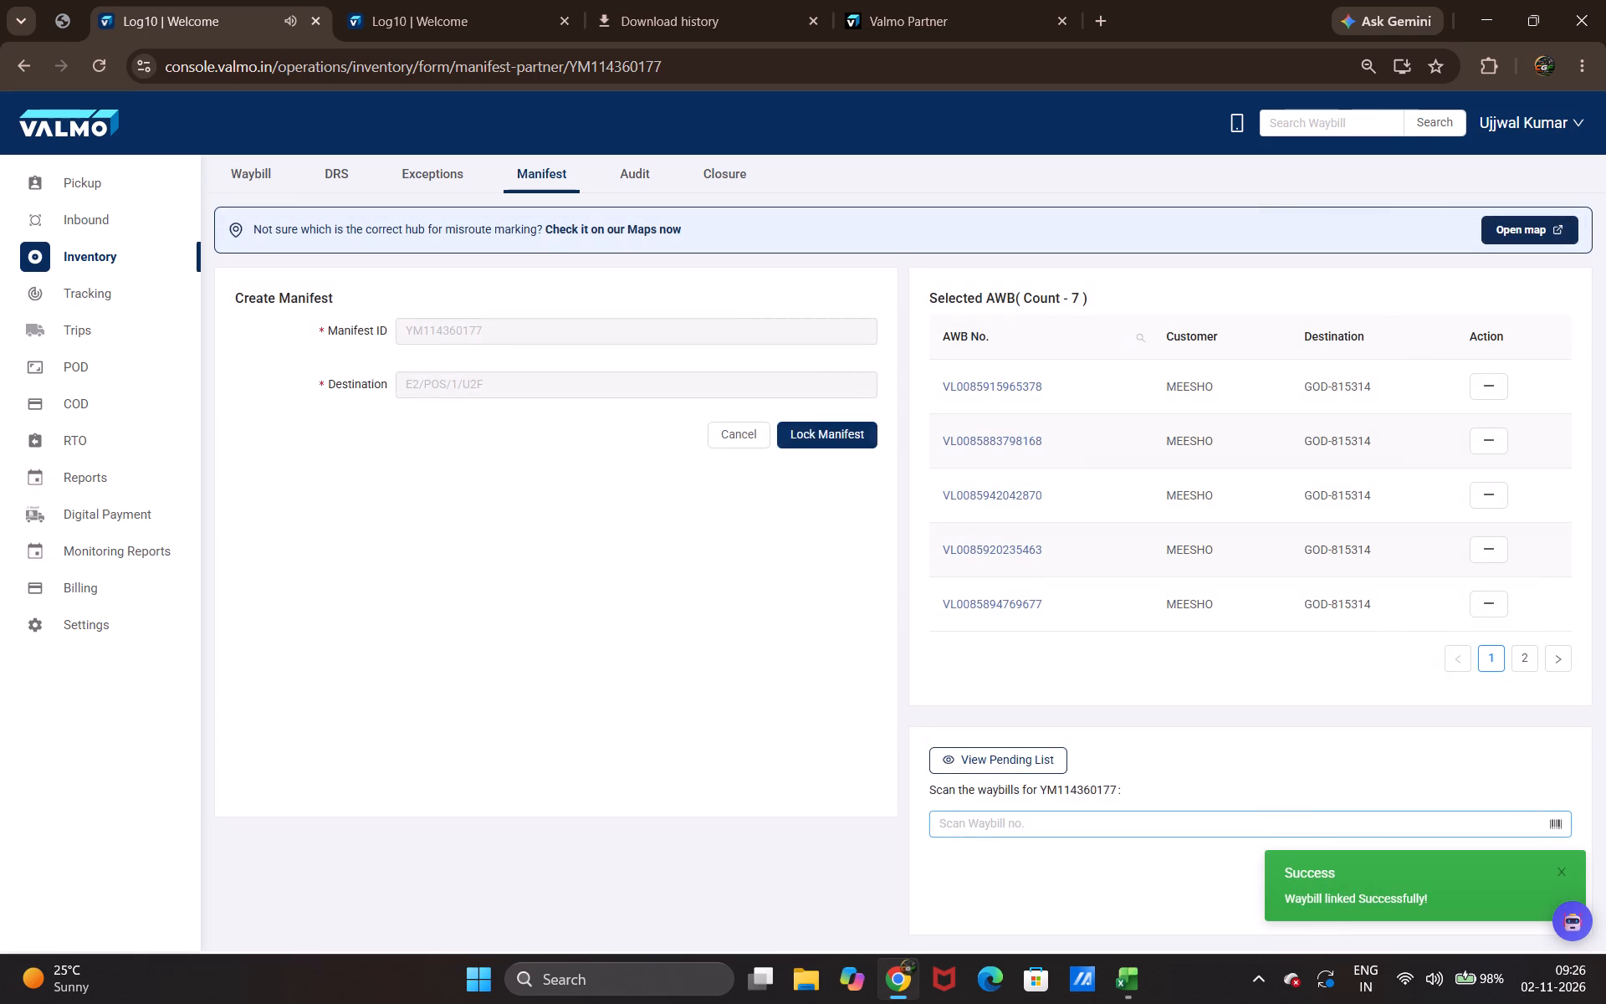
scroll(1305, 571, "down", 6)
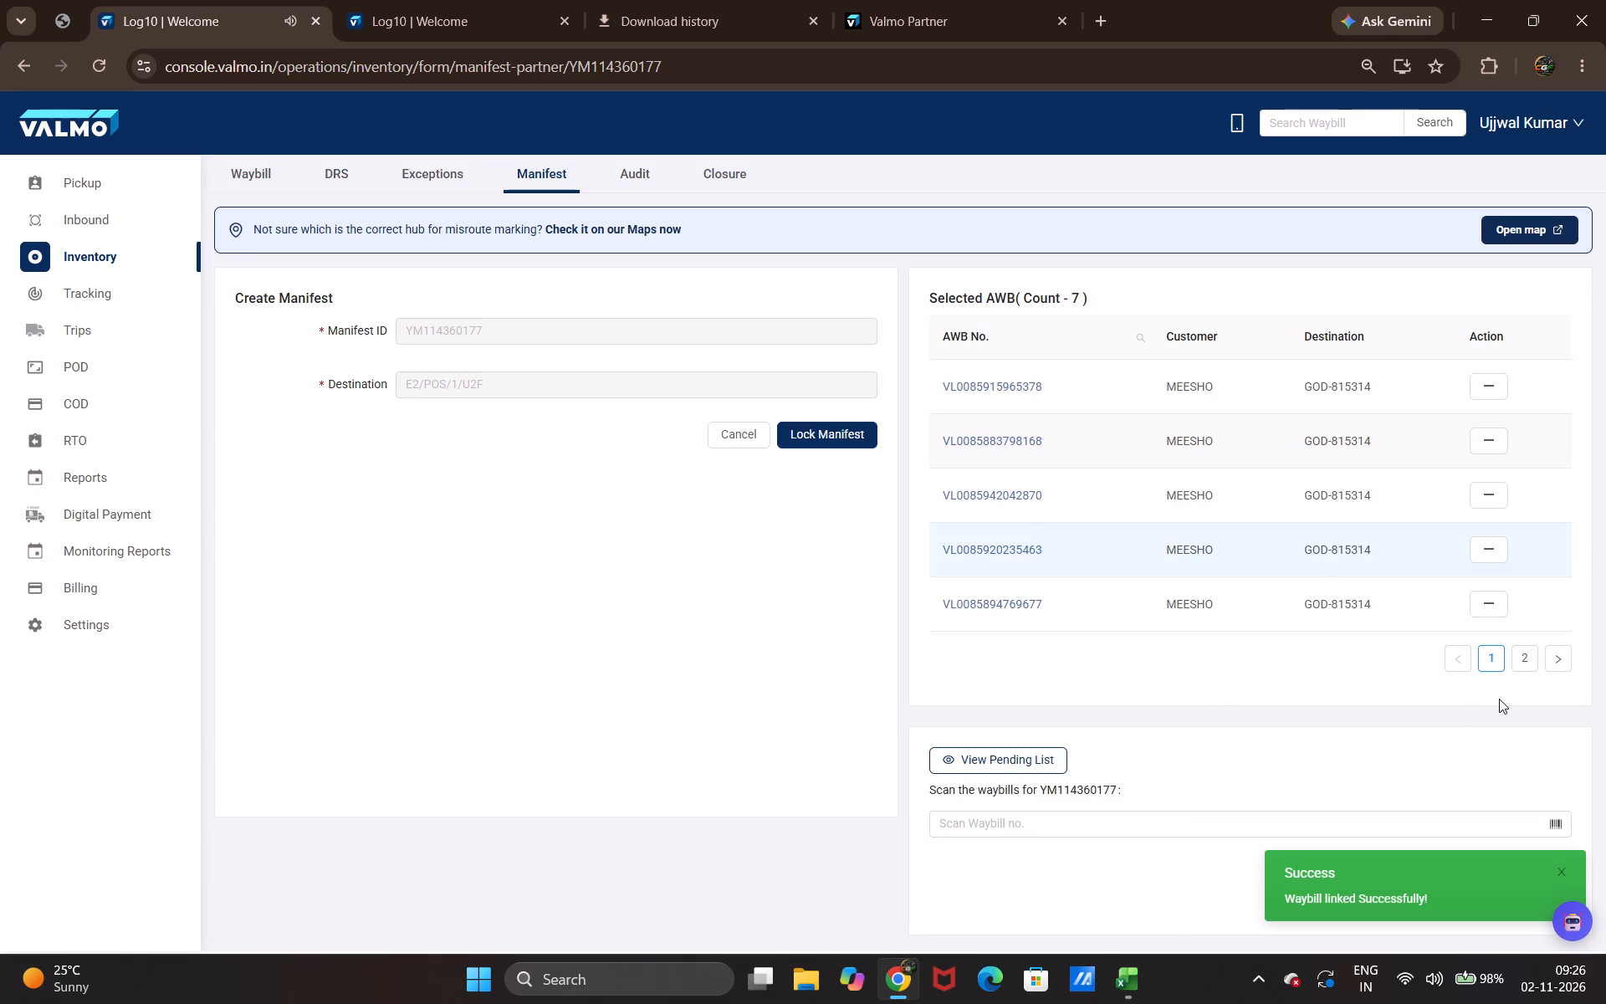
left_click(1532, 662)
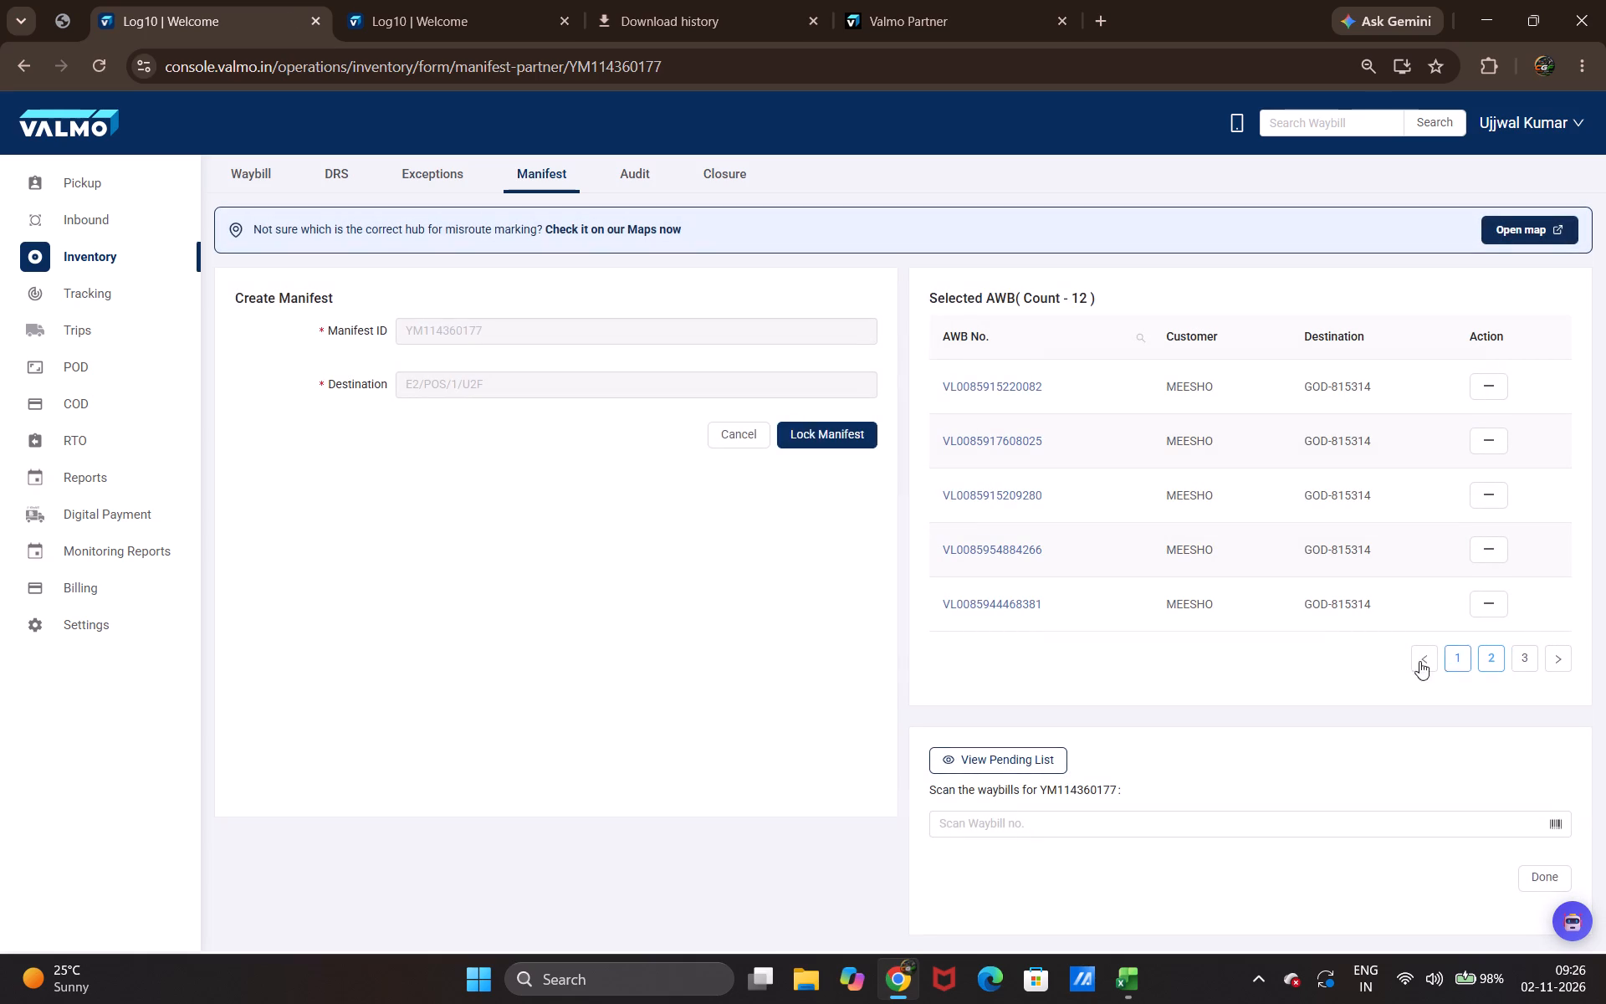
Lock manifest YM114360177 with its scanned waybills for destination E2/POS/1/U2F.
left_click(796, 428)
left_click(719, 320)
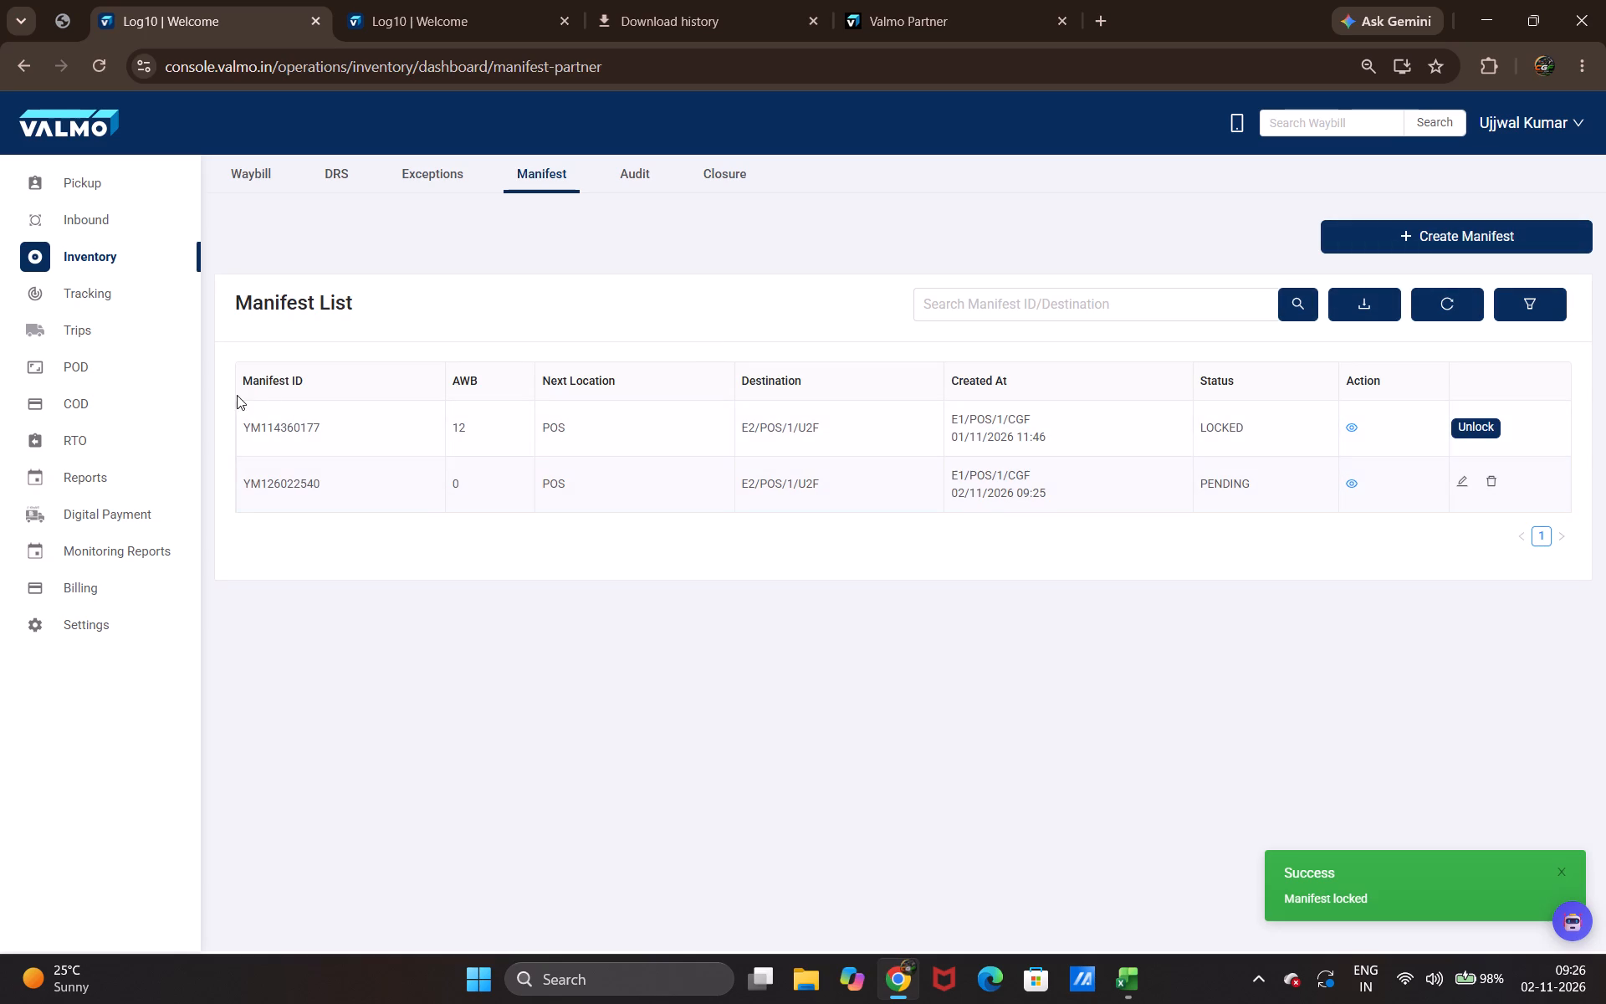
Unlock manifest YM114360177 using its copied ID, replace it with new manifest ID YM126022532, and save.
double_click(254, 426)
right_click(254, 426)
left_click(337, 455)
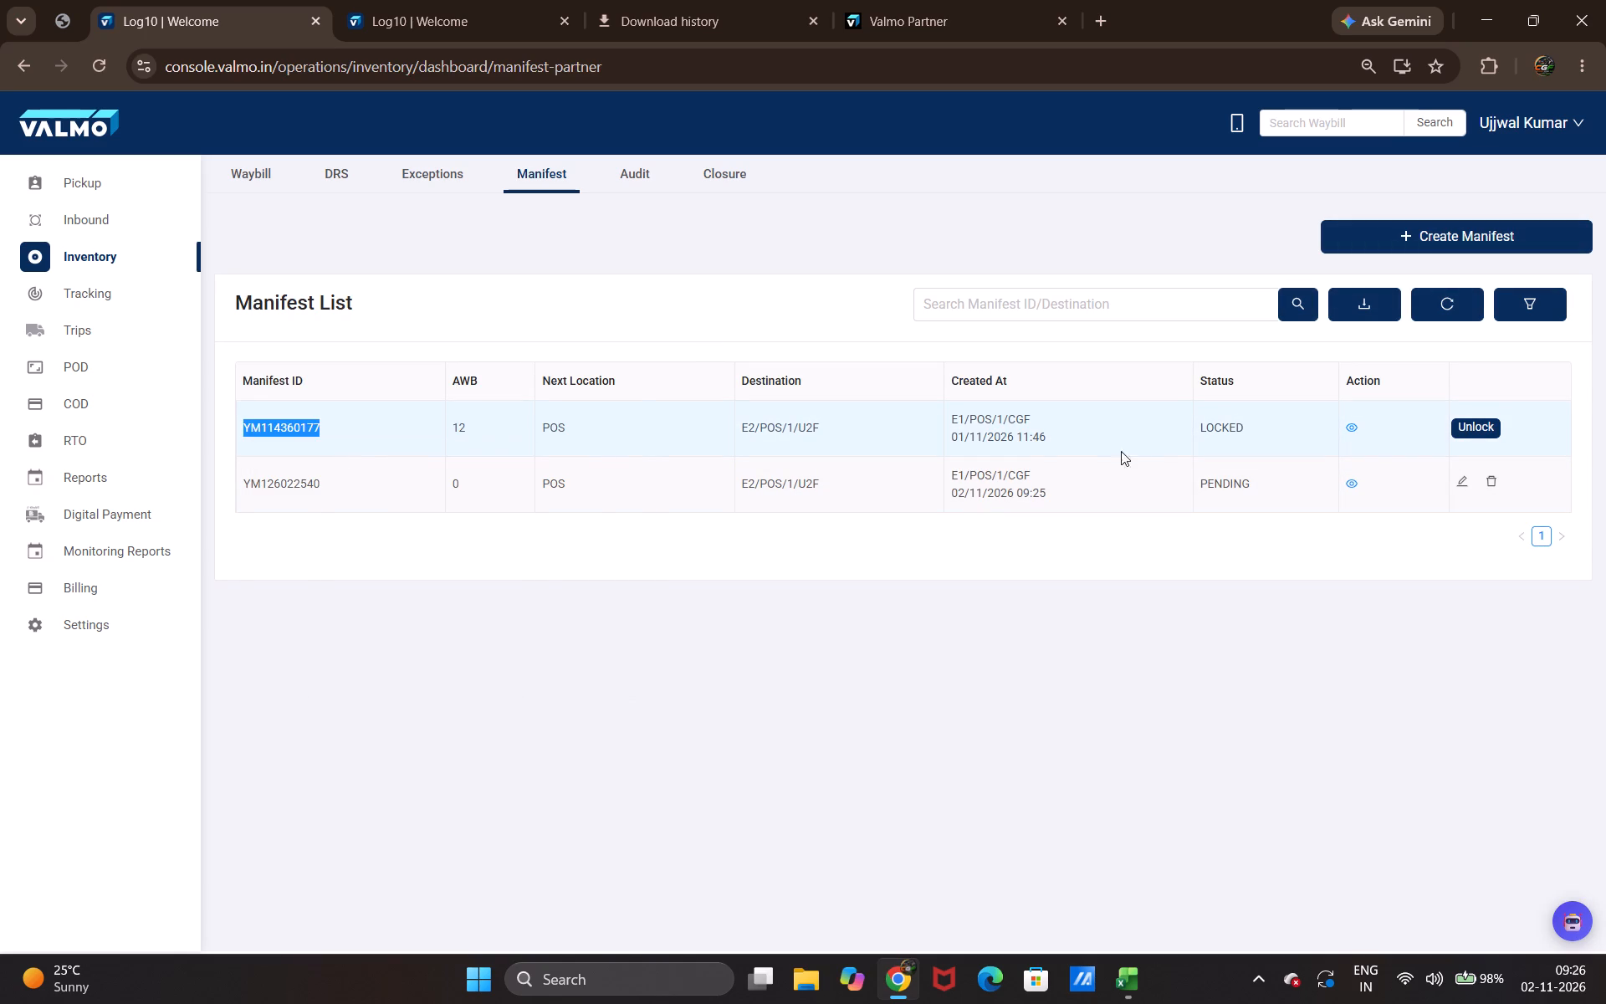
left_click(1464, 426)
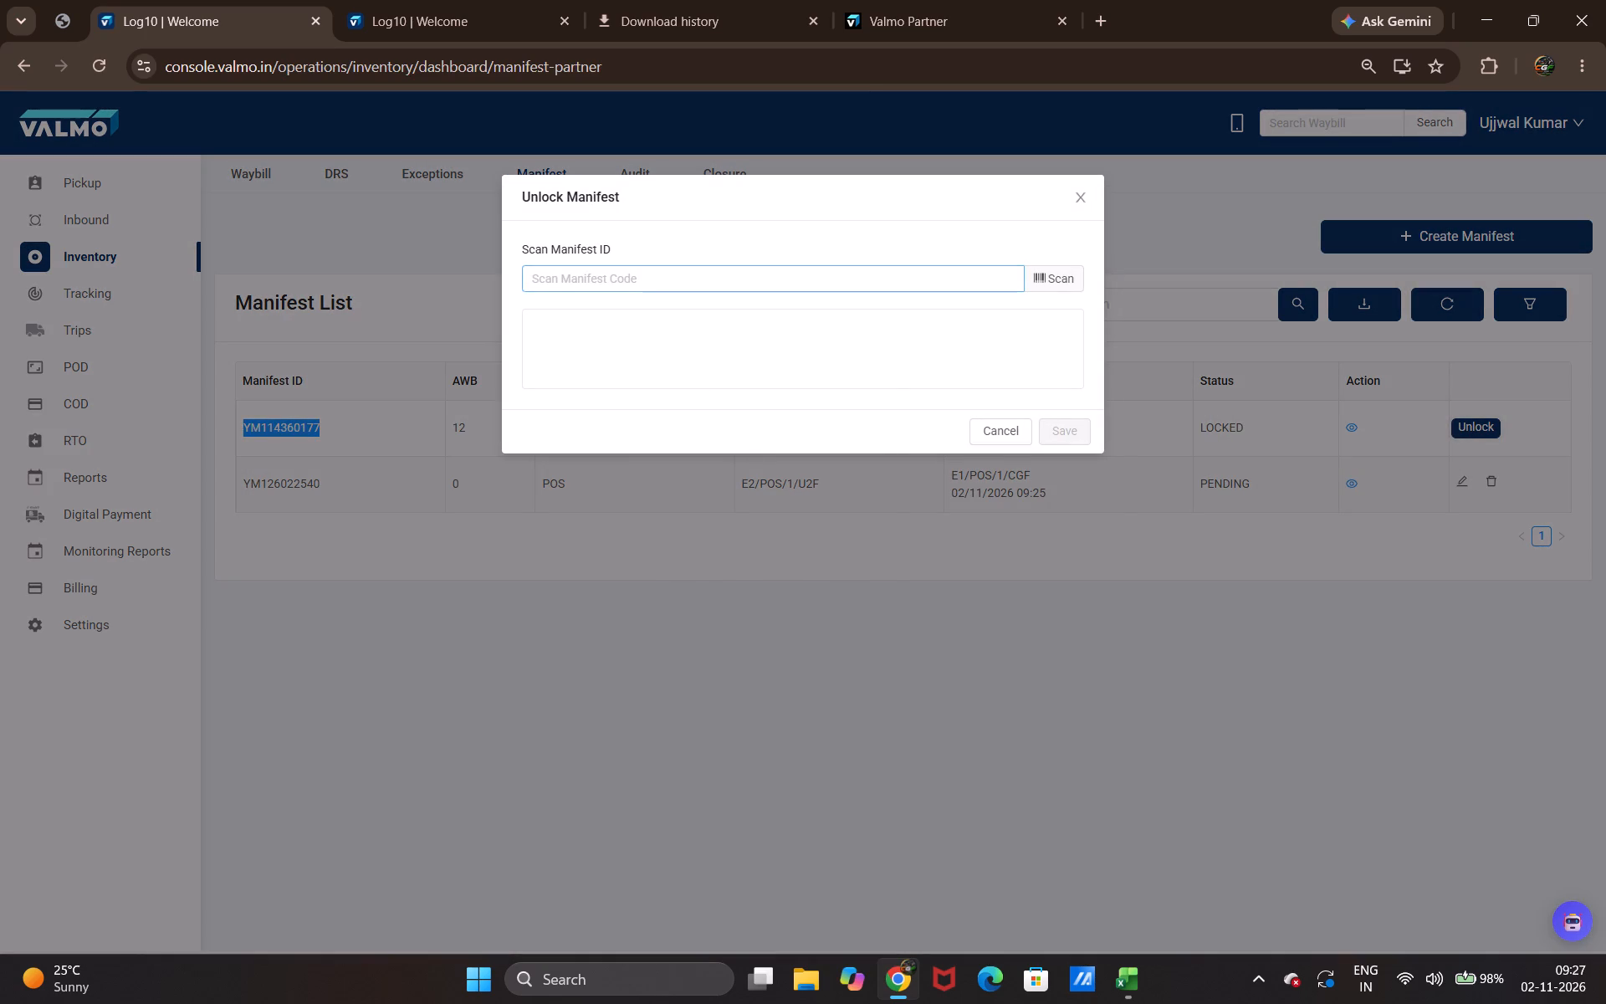
right_click(641, 281)
left_click(701, 542)
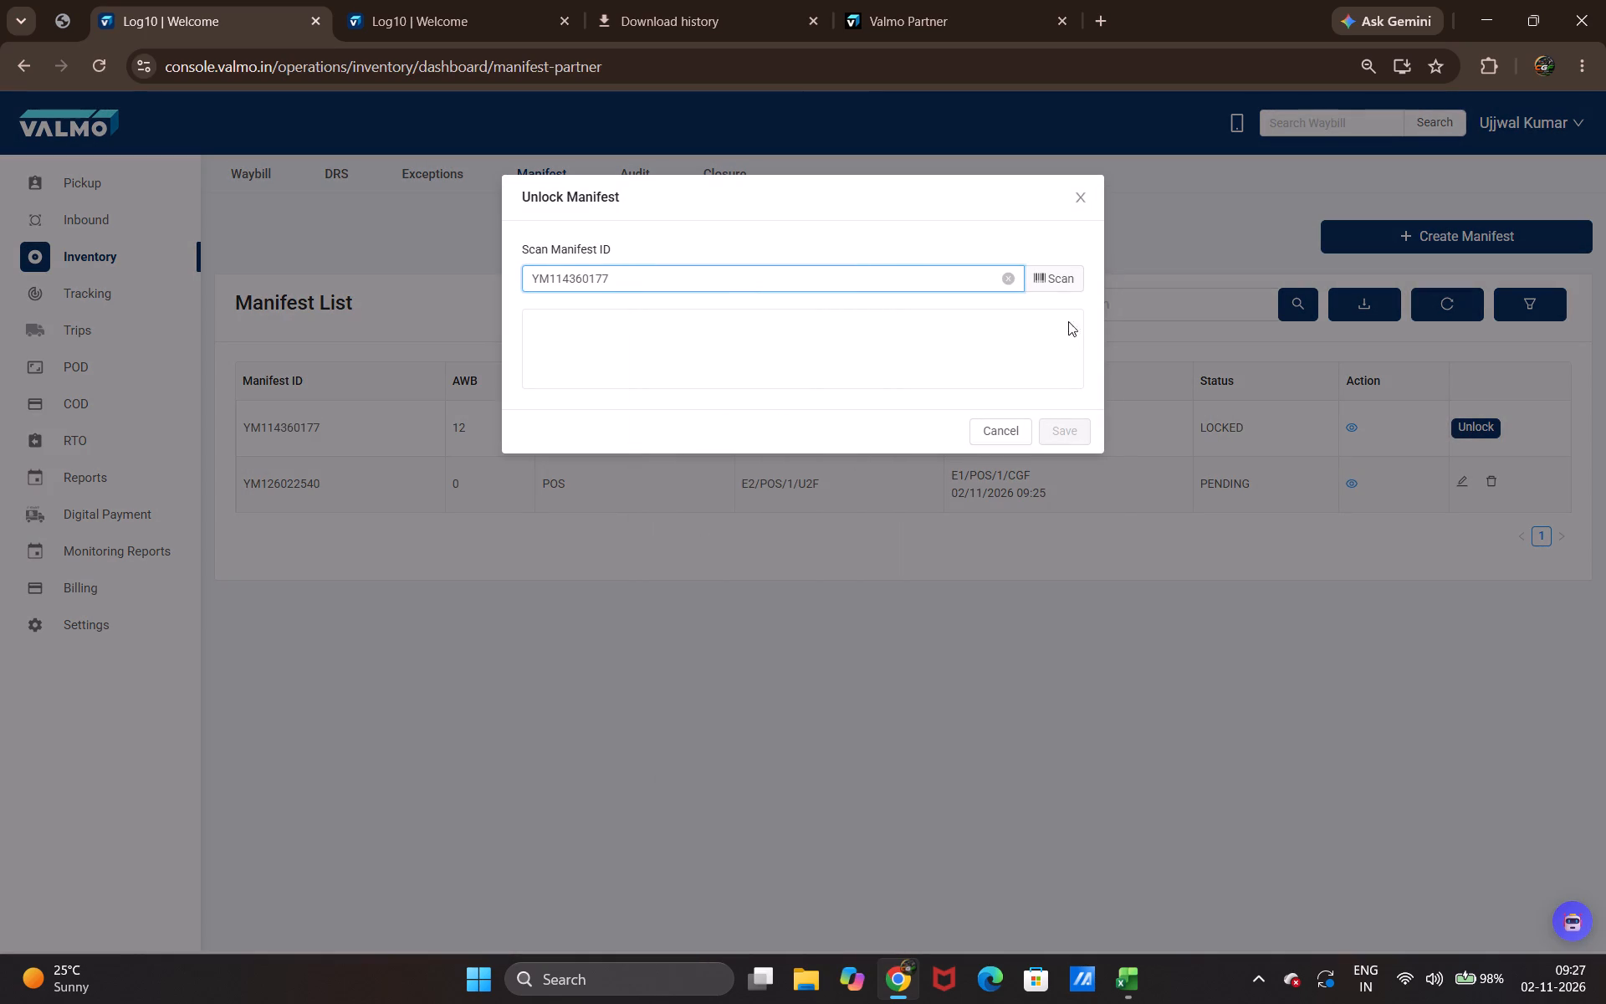
left_click(1061, 277)
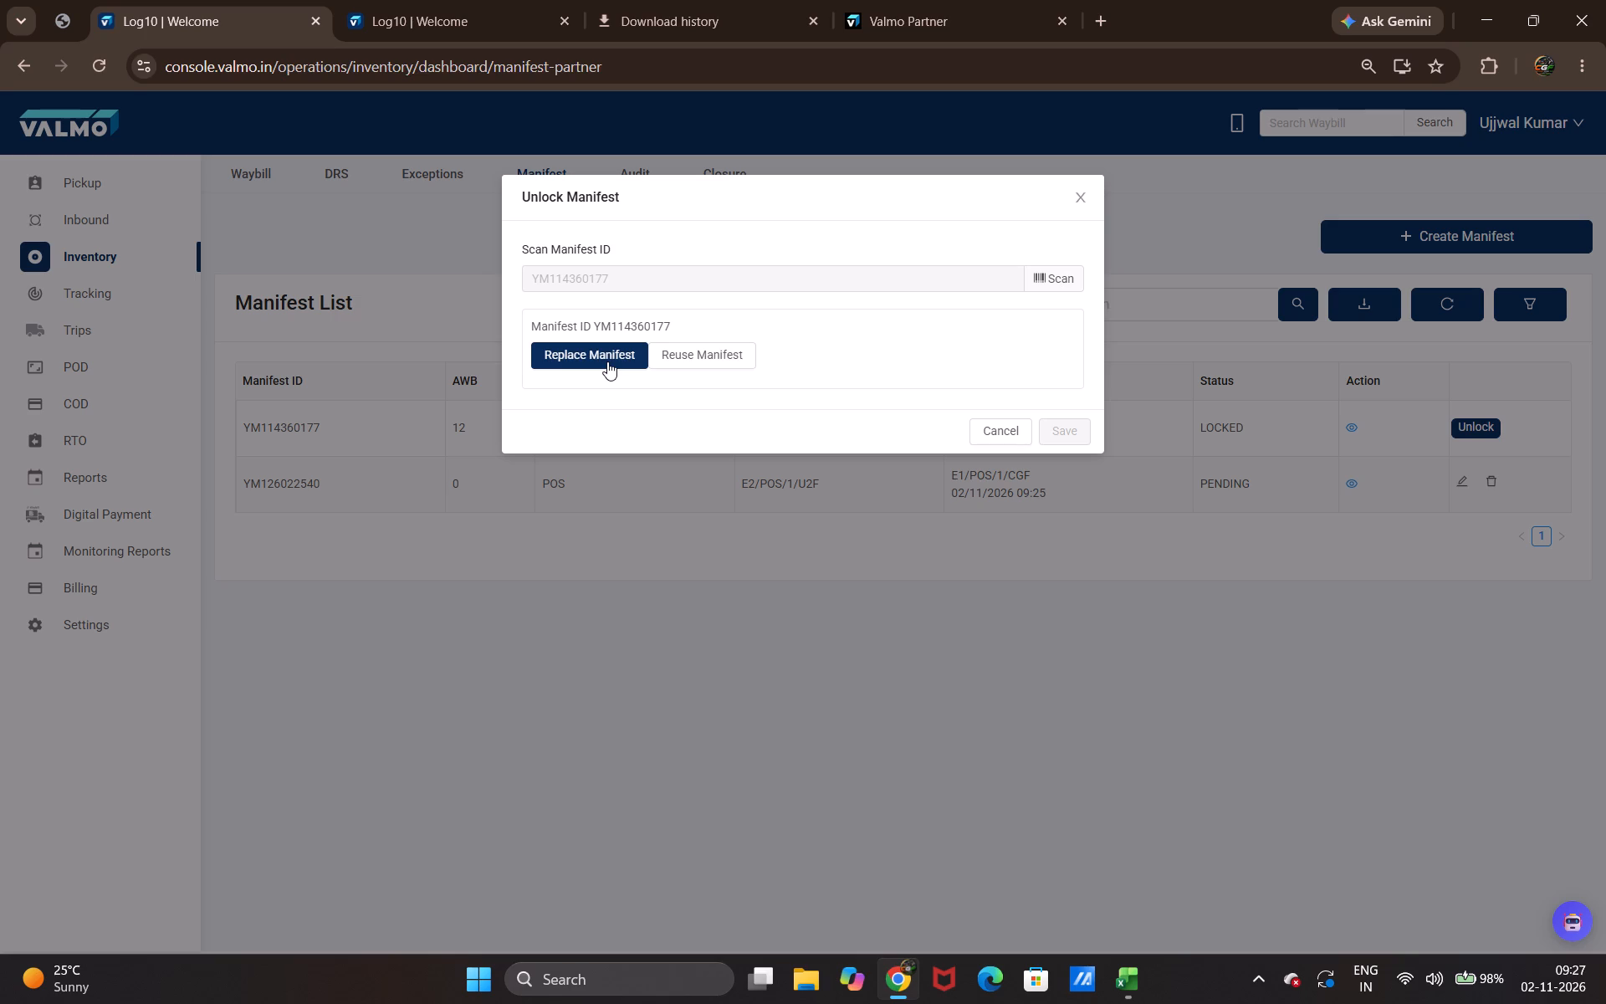
left_click(607, 361)
left_click(622, 375)
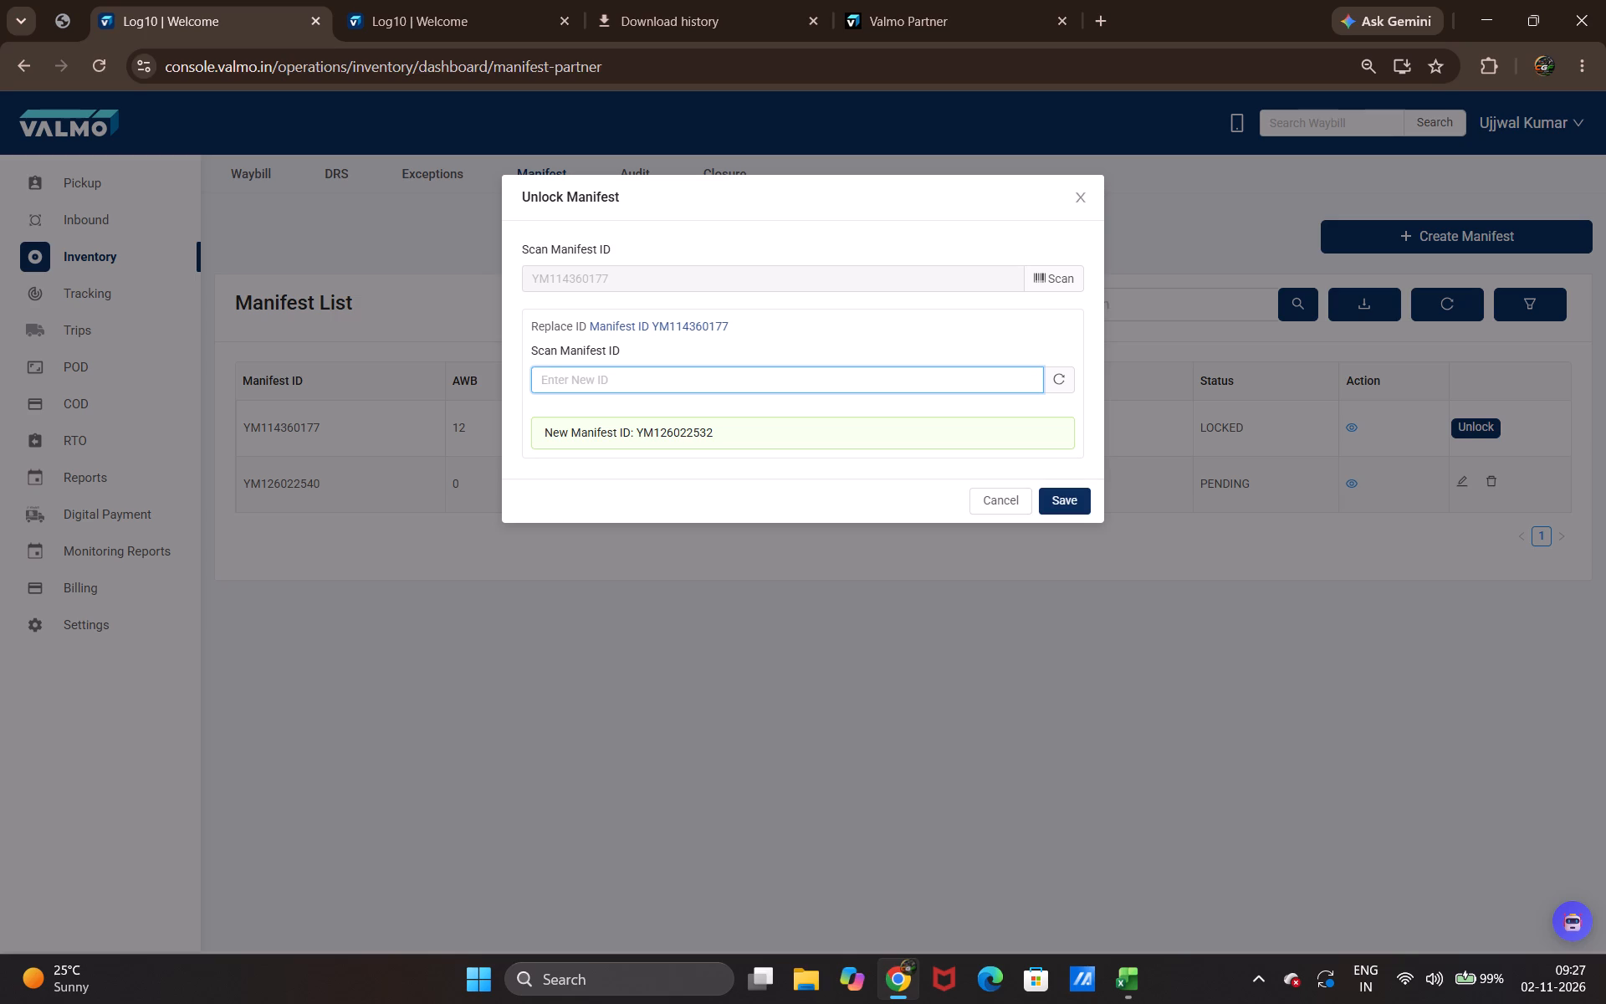
left_click(1061, 501)
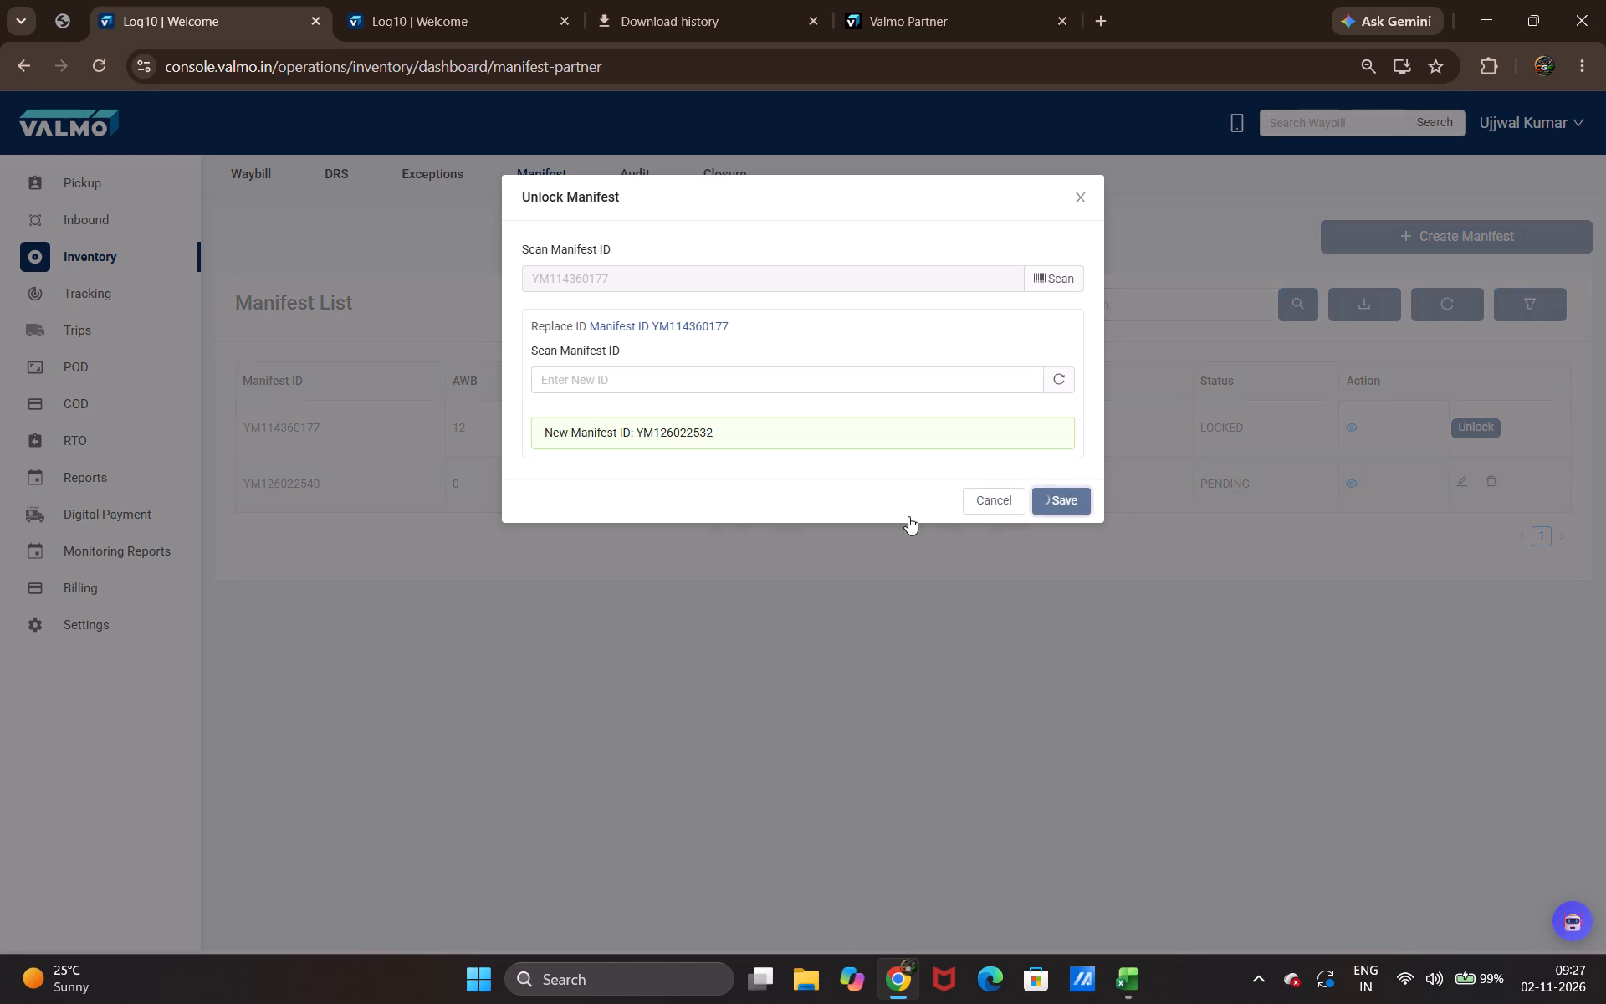
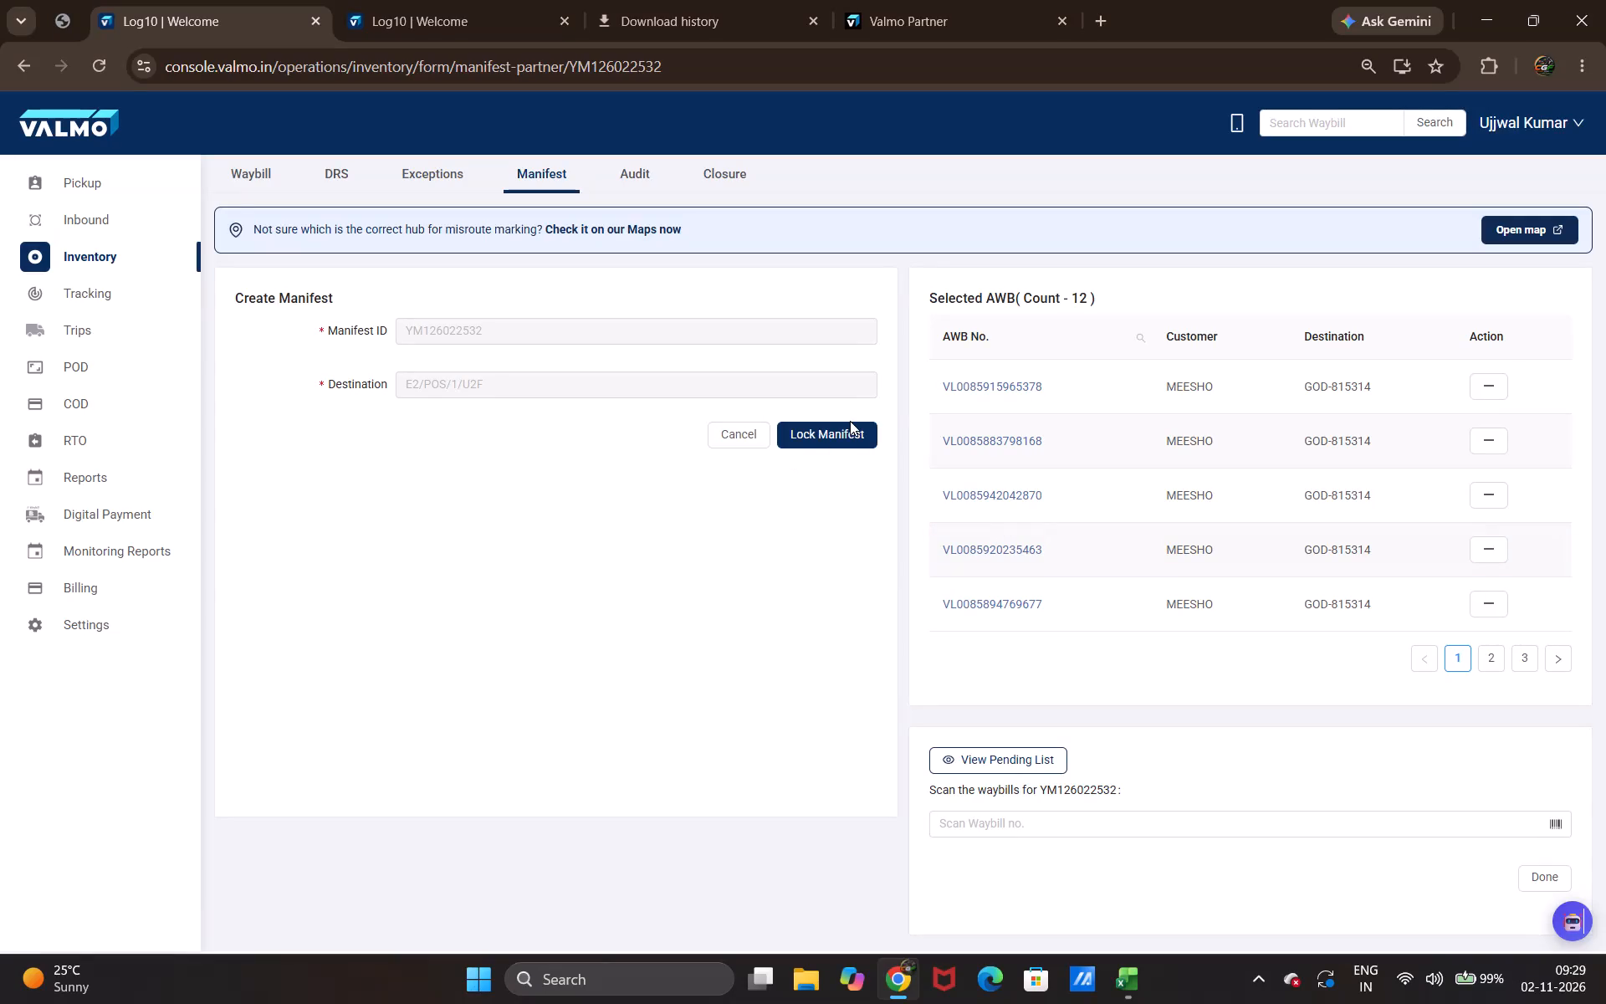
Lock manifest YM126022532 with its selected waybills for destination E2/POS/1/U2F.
left_click(851, 420)
left_click(816, 438)
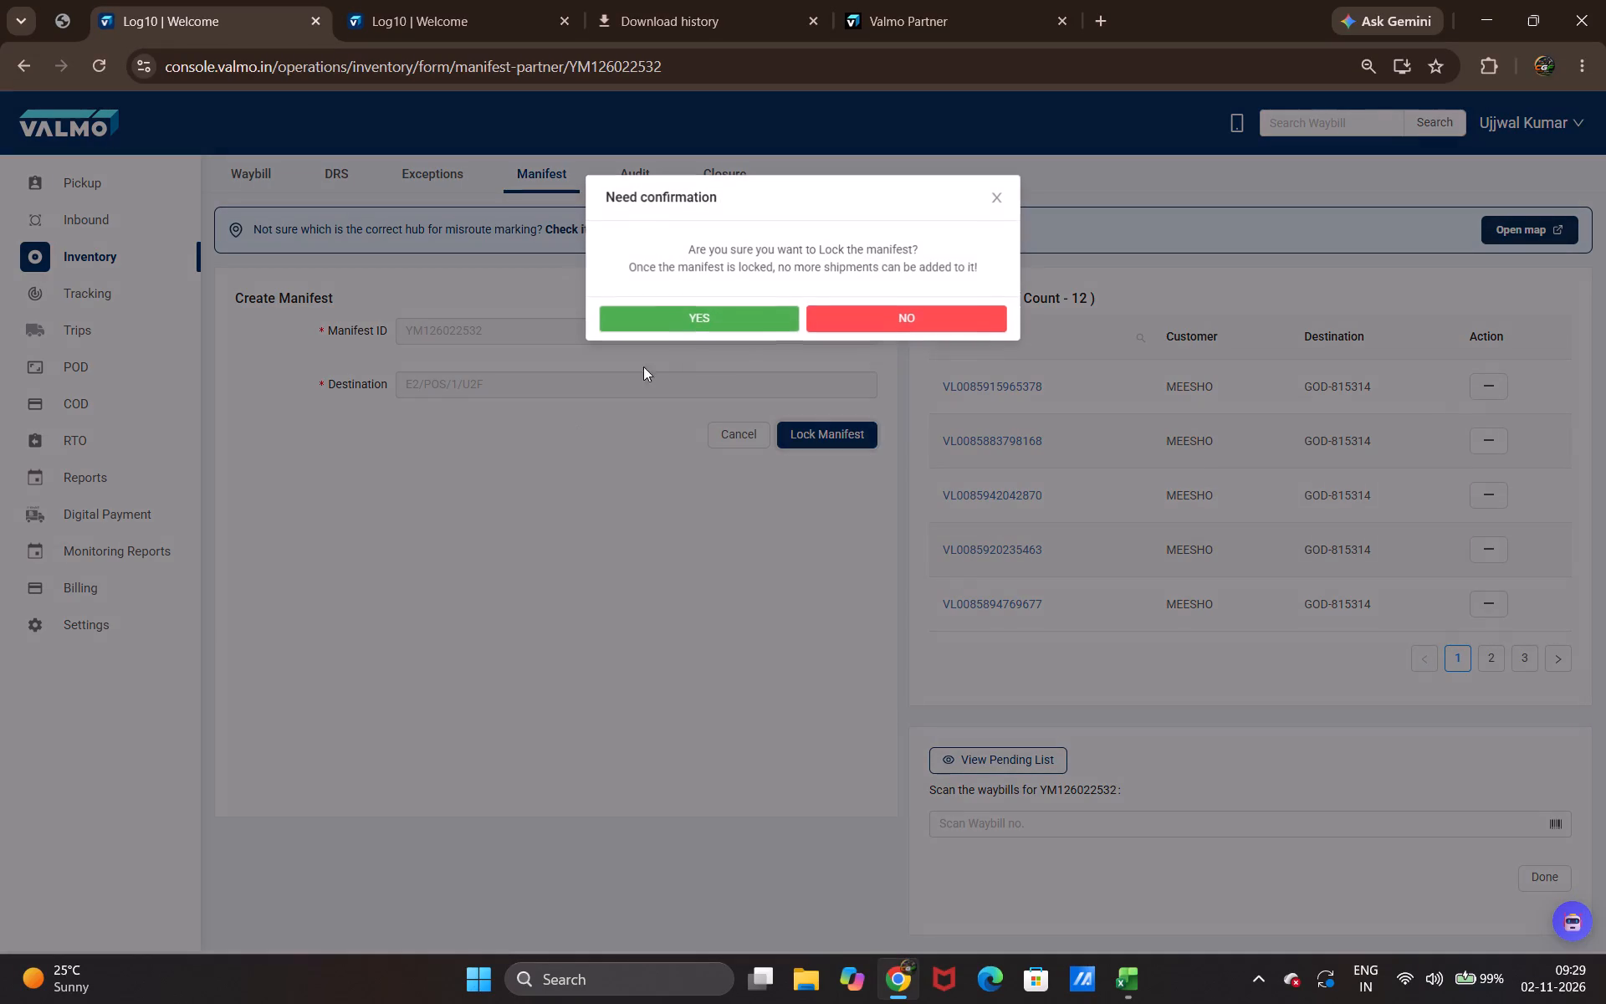
left_click(709, 313)
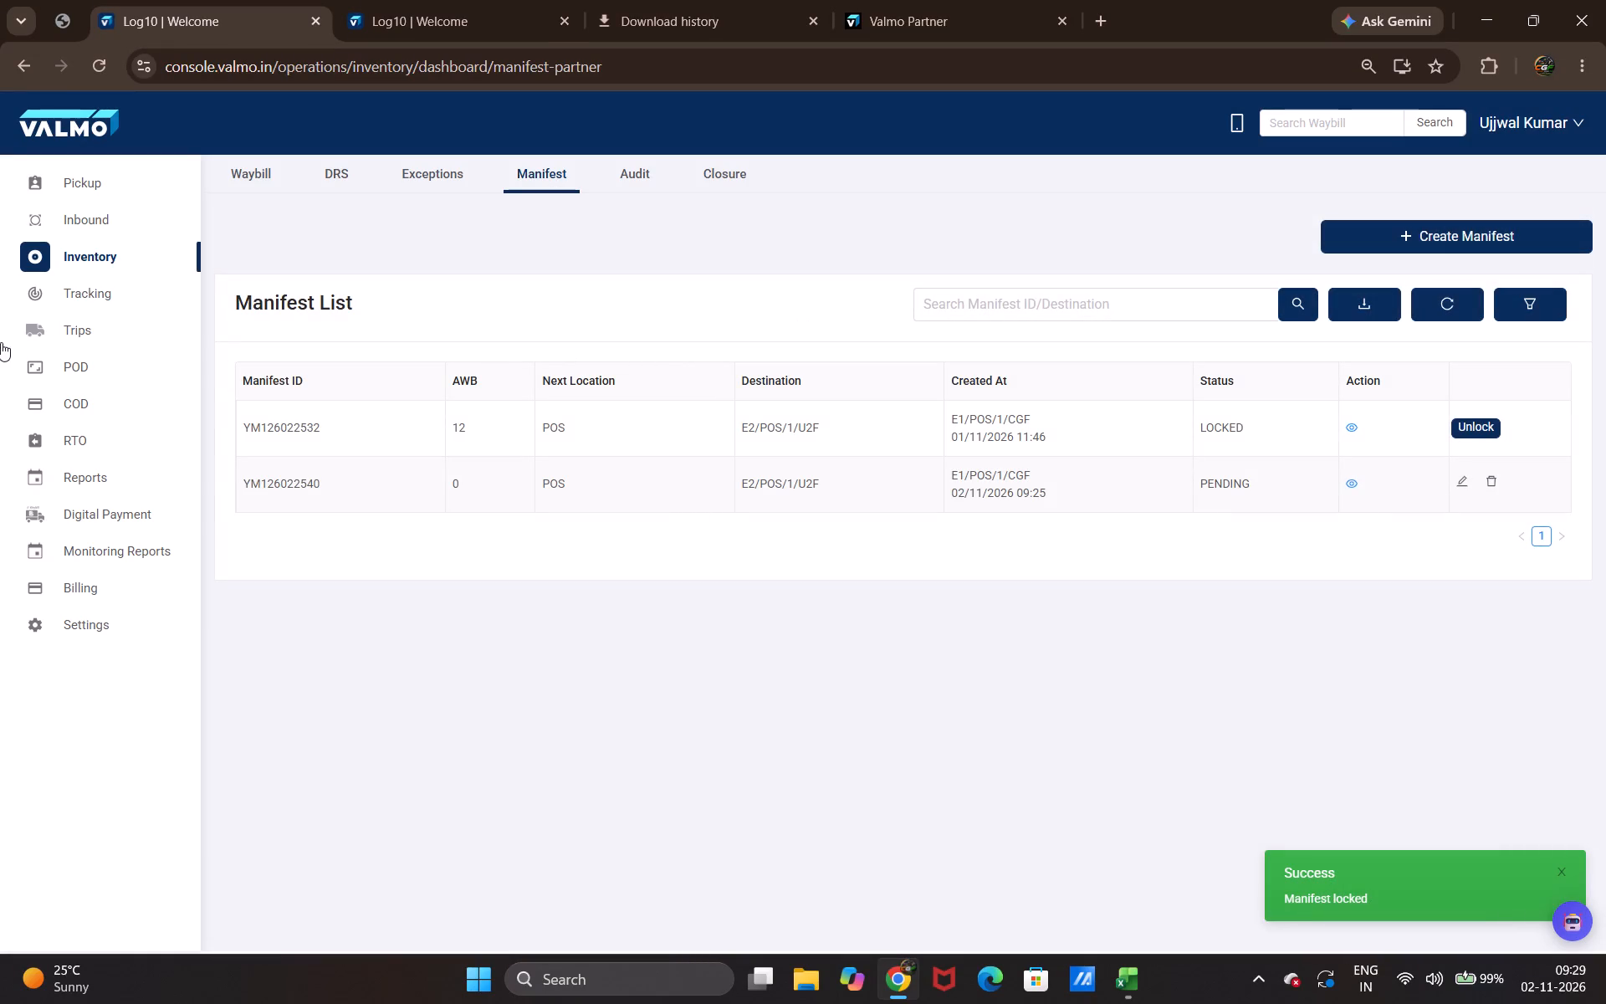
Load the inventory's waybill count and waybill list reports to review the hub's current stock.
left_click(244, 171)
left_click(509, 311)
left_click(868, 541)
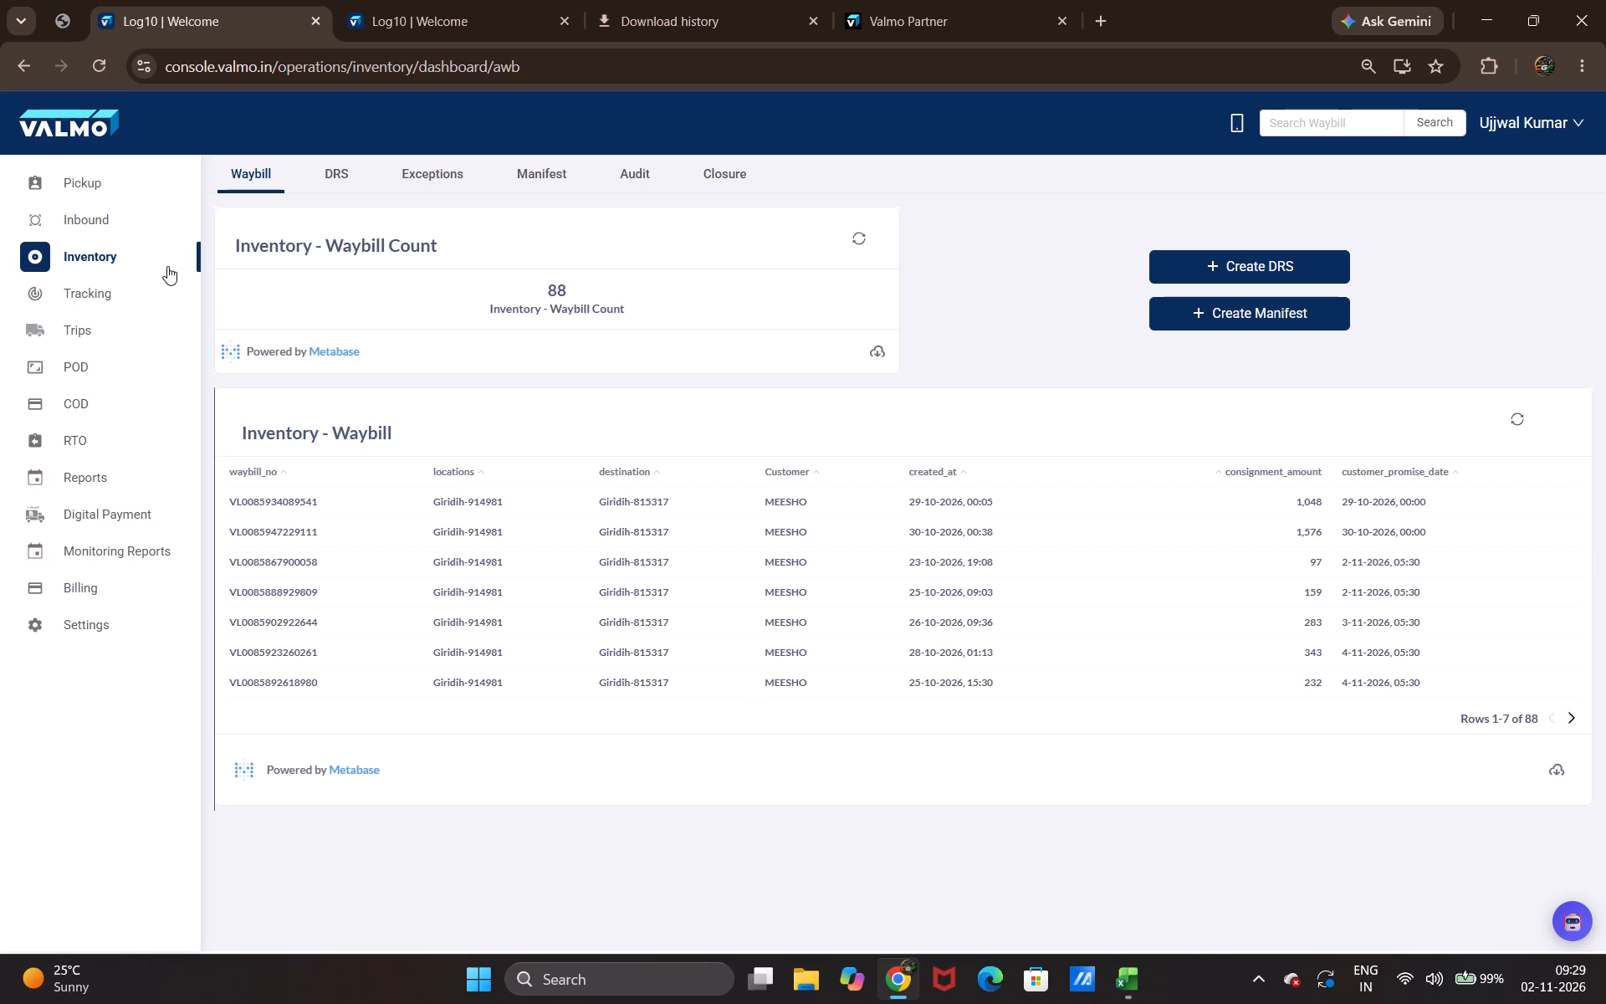
Load the LM Hub Visibility overview reports for E1/POS/1/CGF and examine the FE-level performance and COD collected table.
left_click(136, 551)
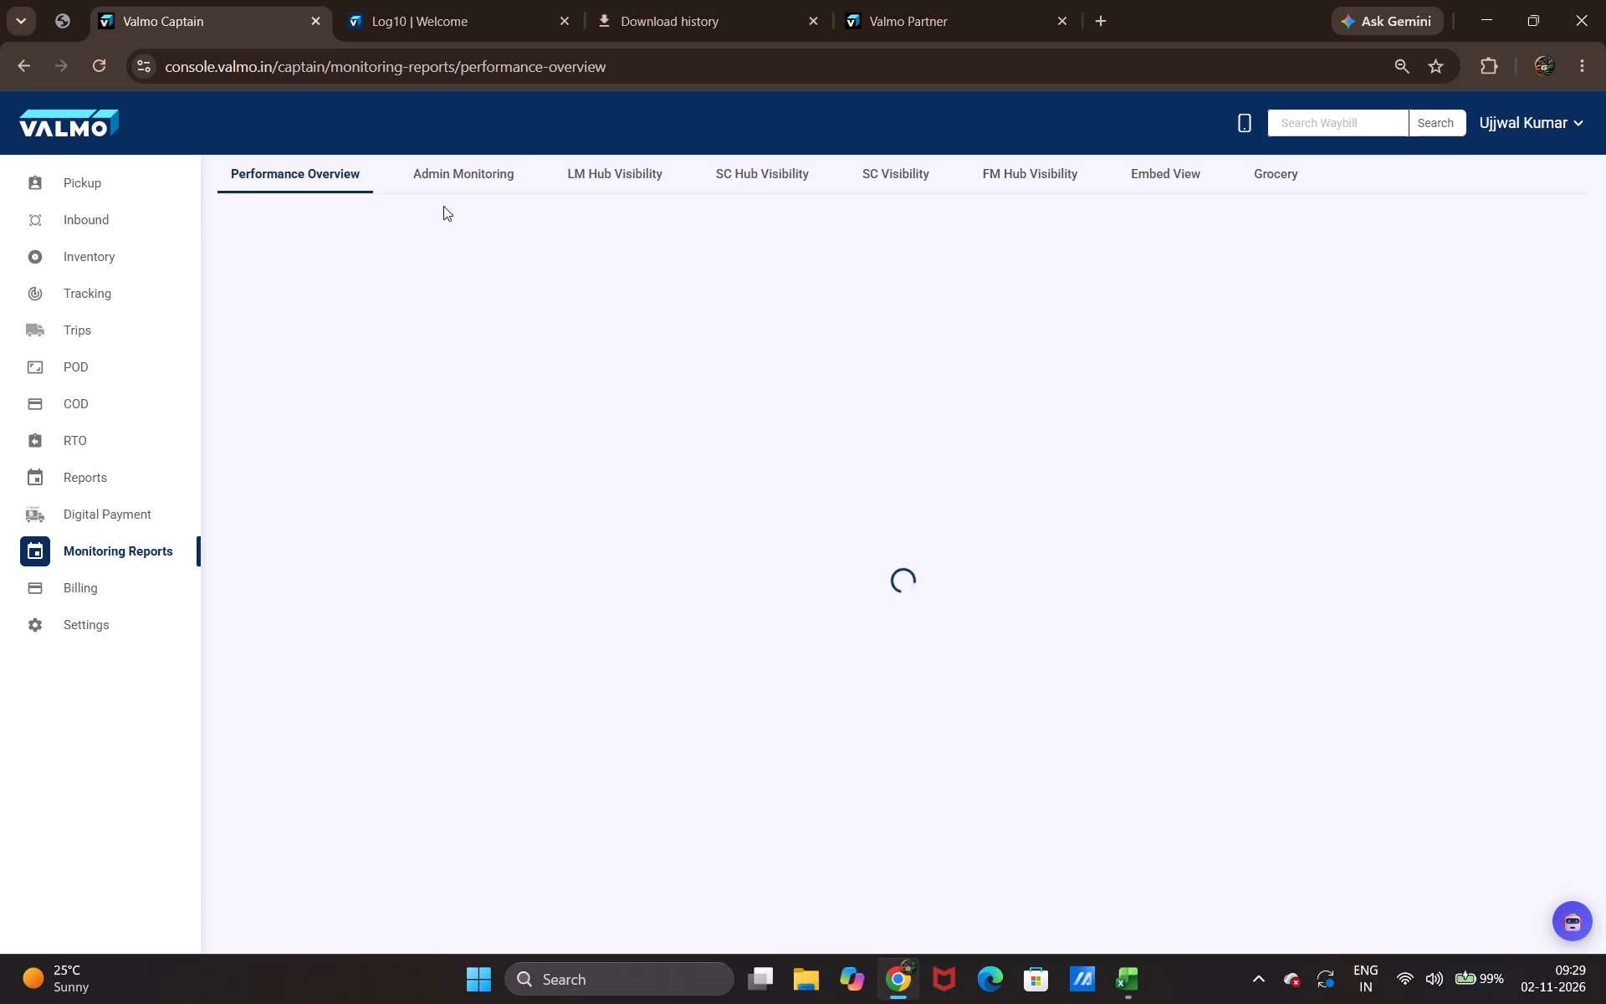
left_click(453, 183)
left_click(640, 177)
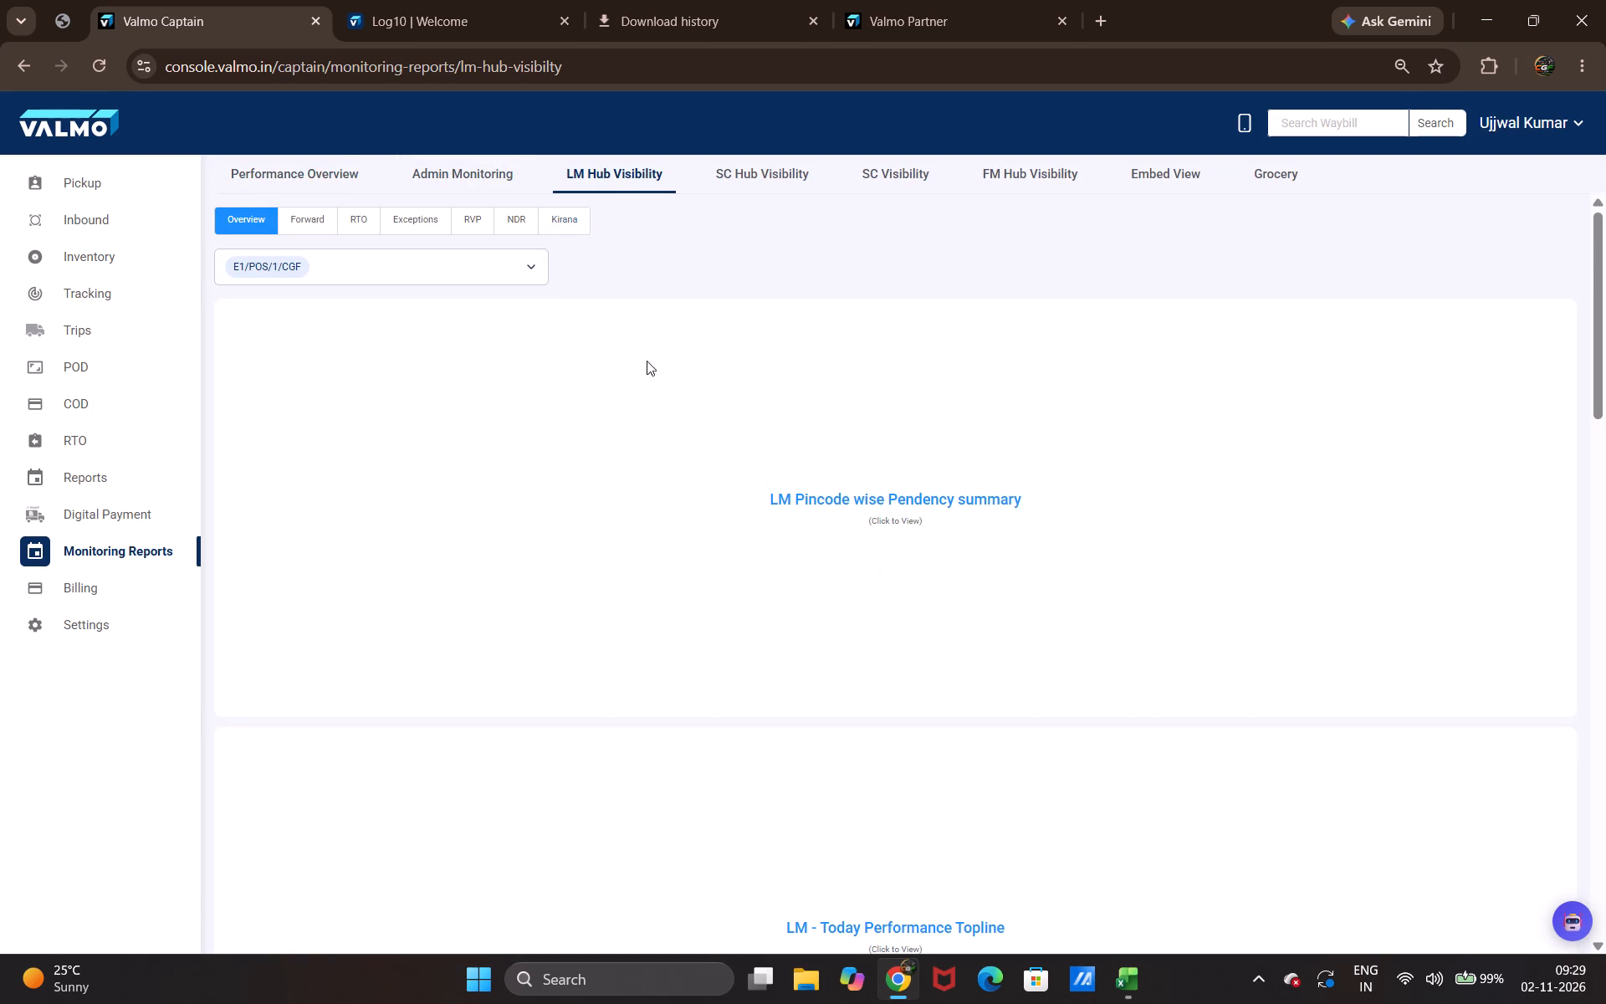
left_click(720, 485)
scroll(720, 485, "down", 5)
left_click(752, 469)
scroll(752, 469, "down", 4)
left_click(752, 469)
scroll(755, 470, "down", 3)
left_click_drag(756, 472, 788, 481)
left_click(1097, 499)
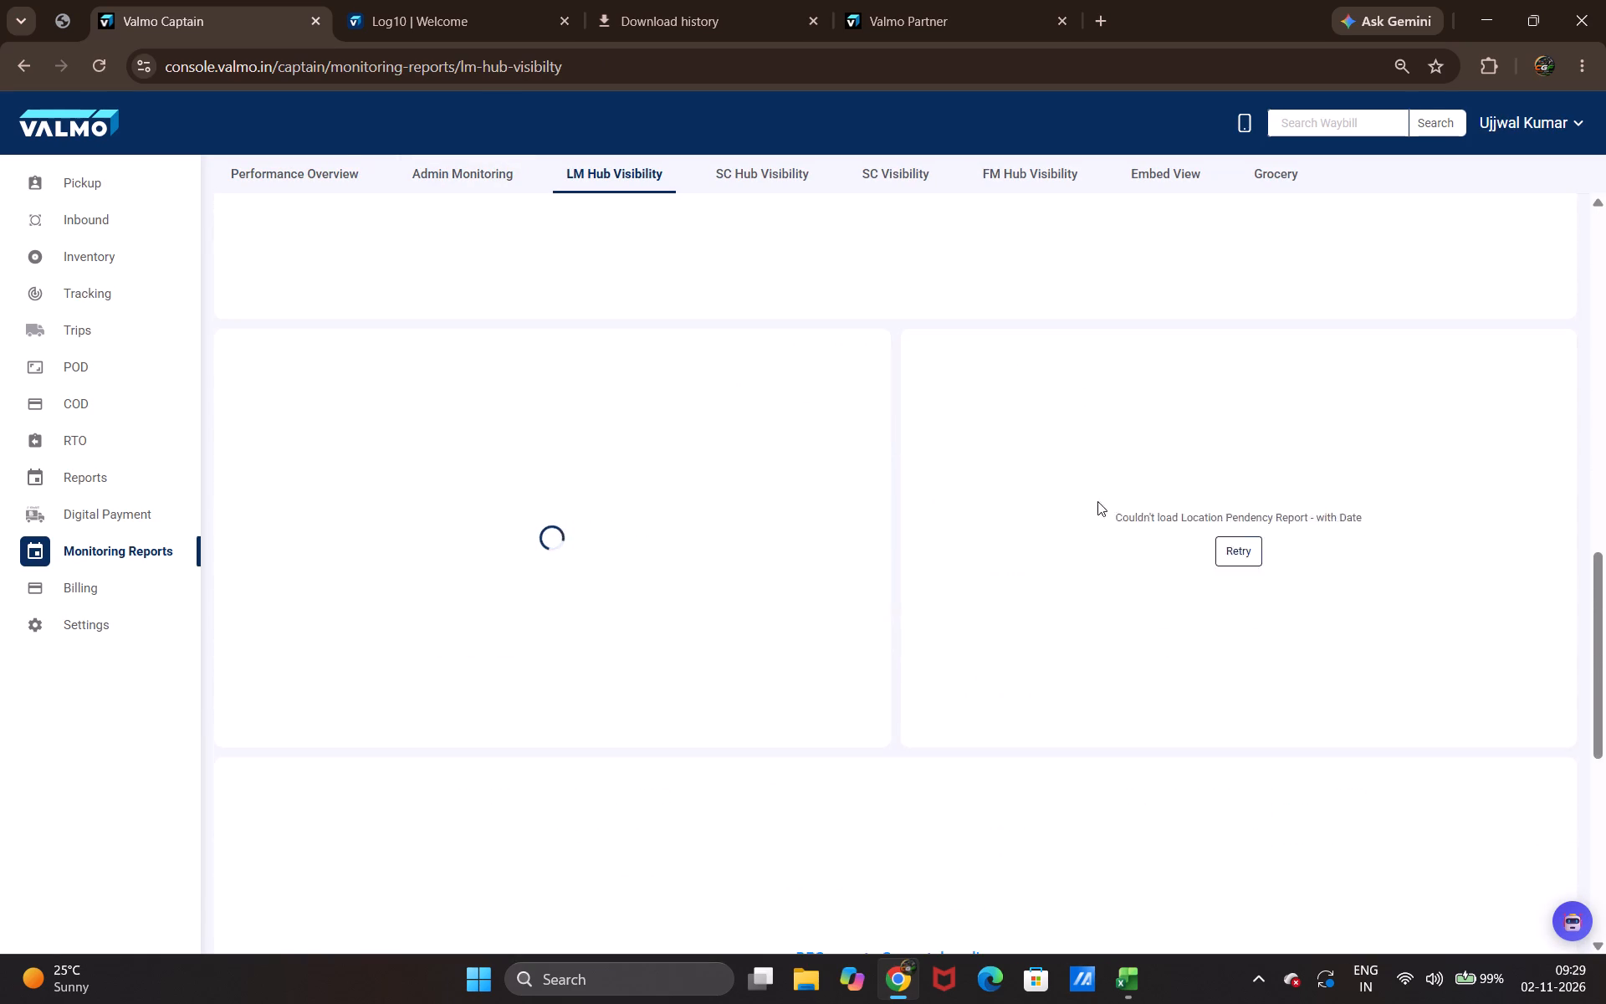
scroll(1095, 518, "down", 5)
left_click(1095, 529)
scroll(961, 525, "up", 14)
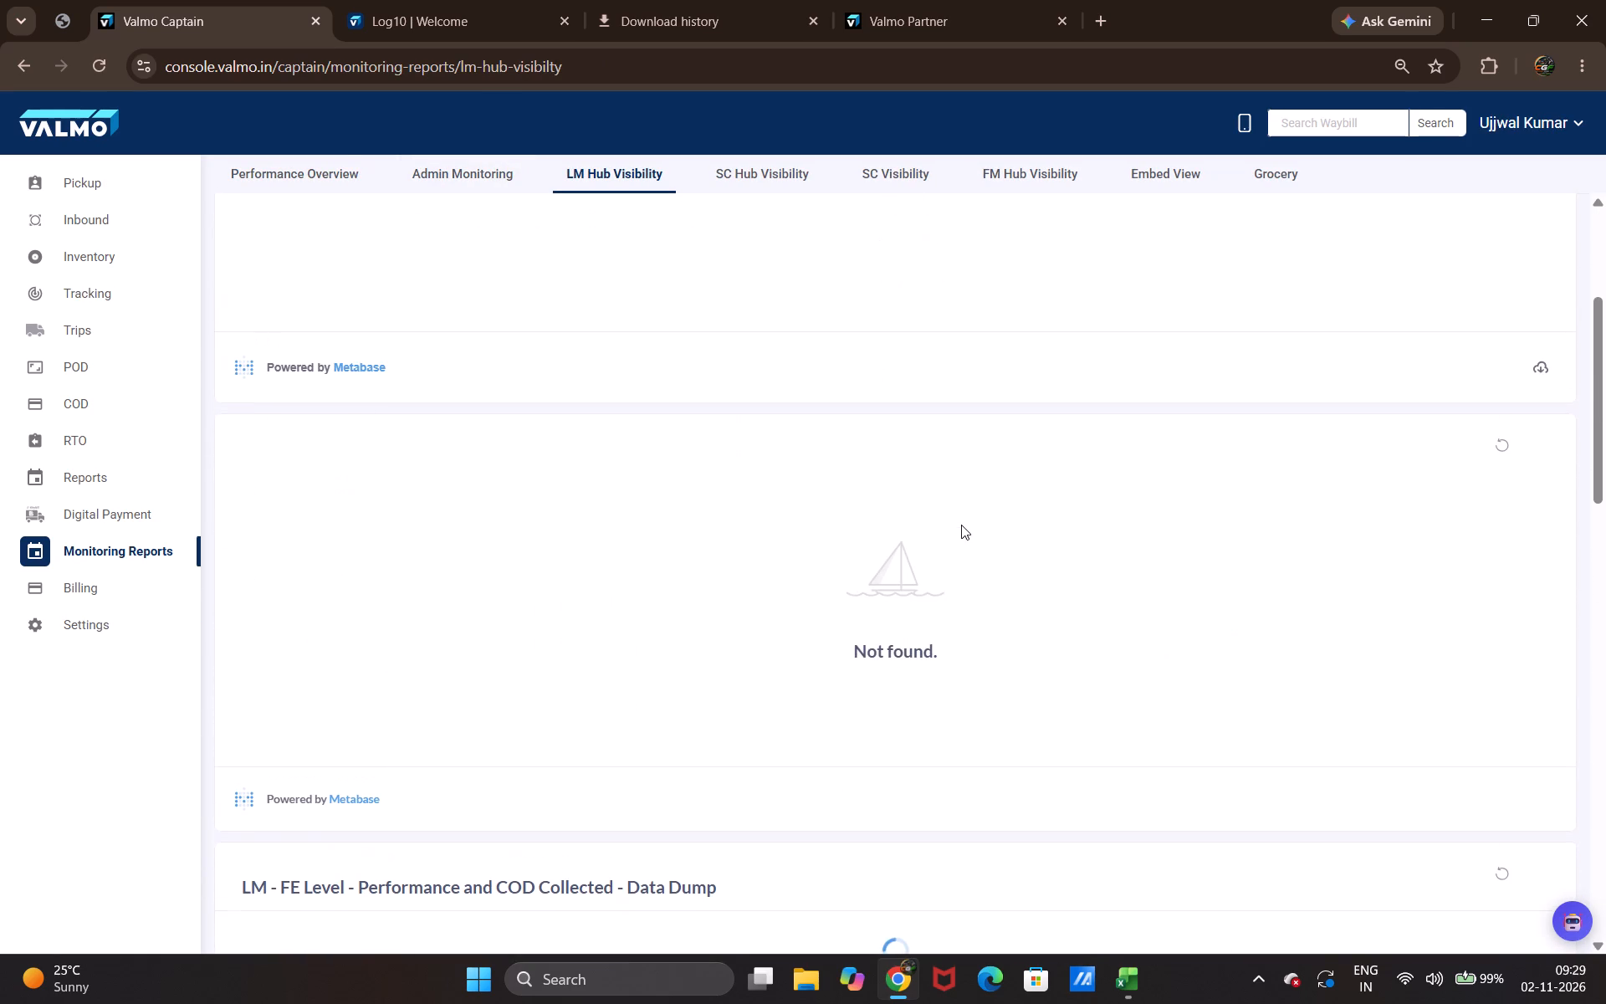
scroll(949, 525, "down", 4)
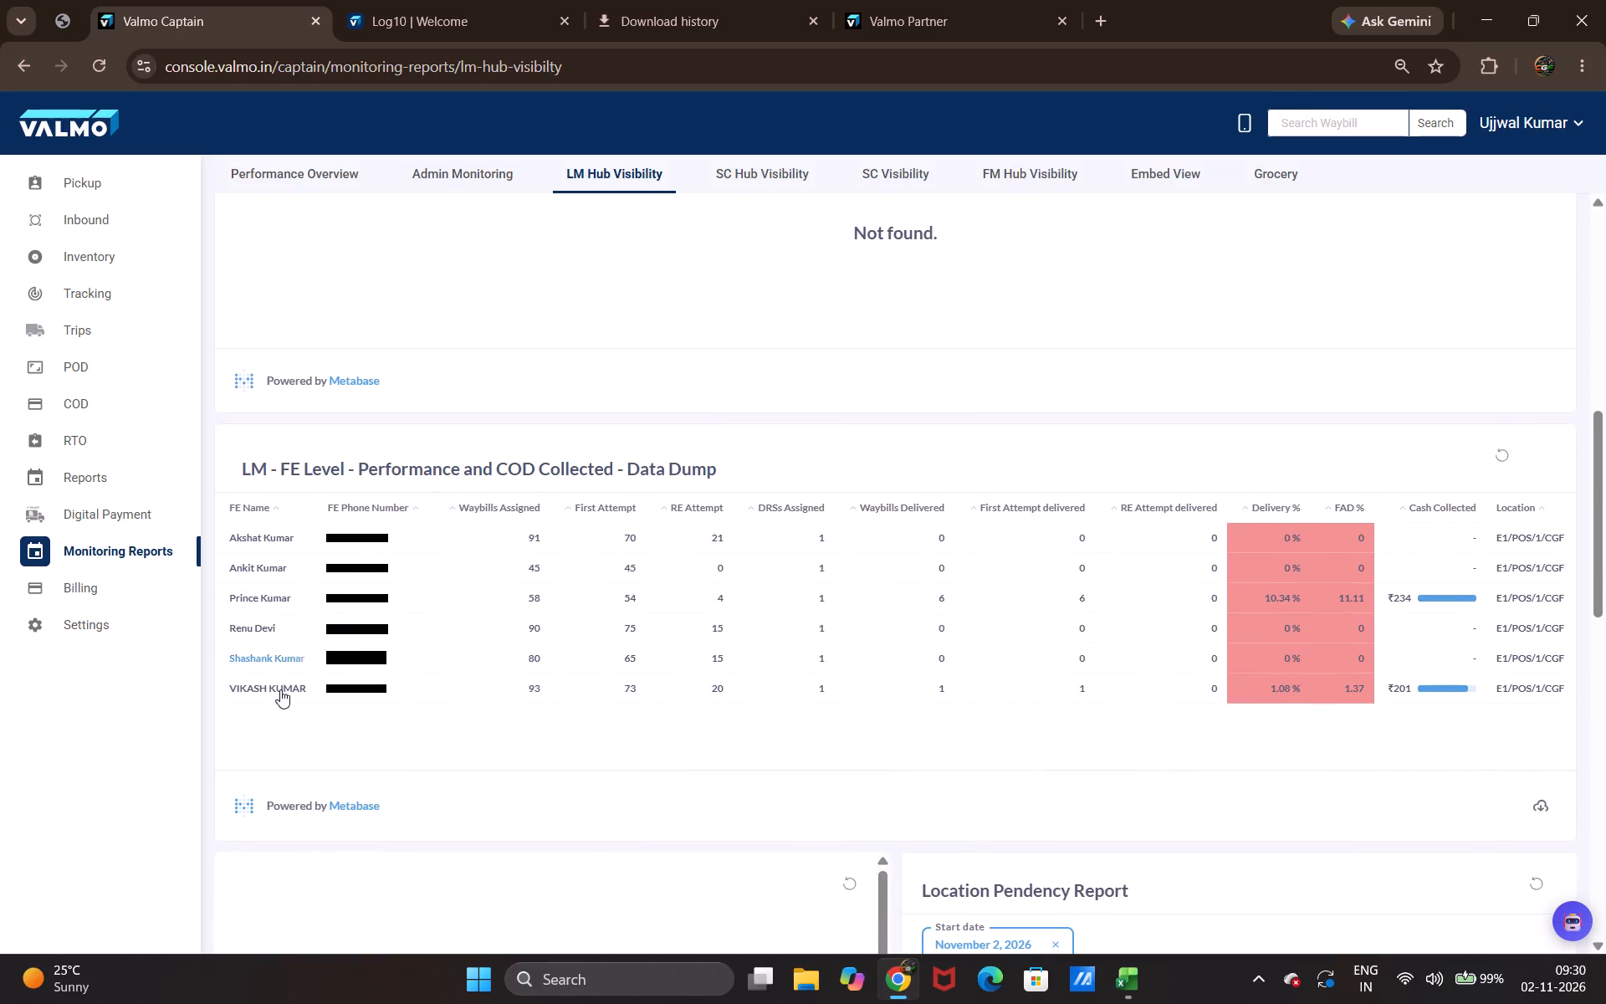
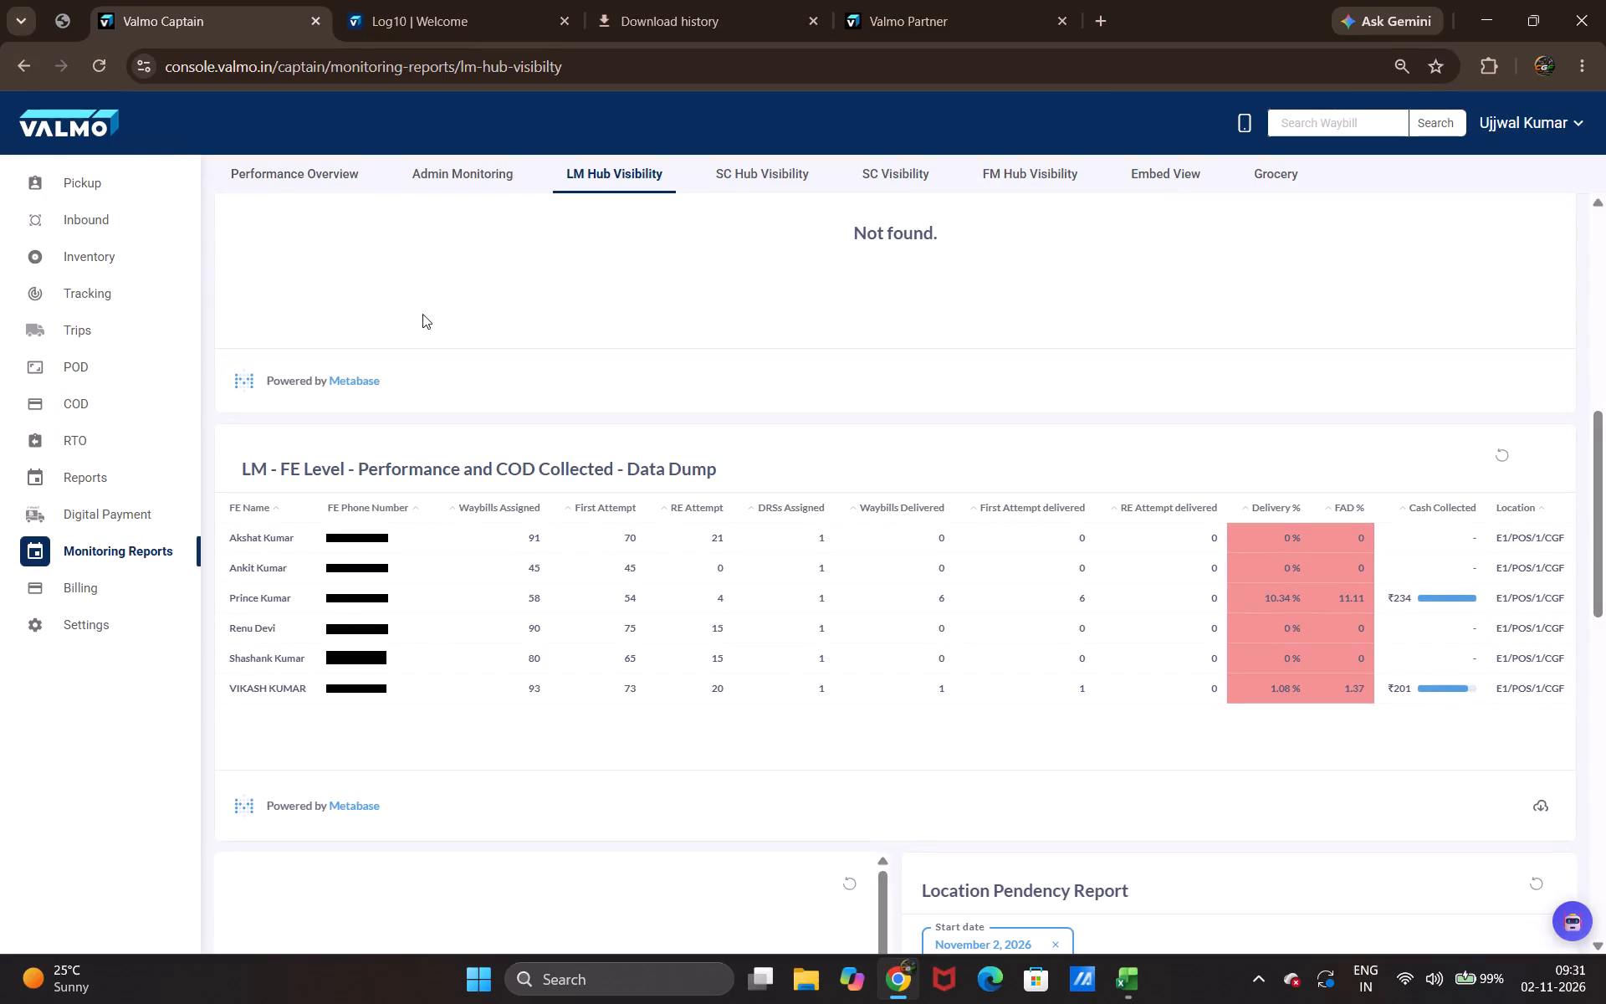
Open the reverse pickup list in the other console tab and examine the shipments' FE assignments and statuses.
left_click(96, 254)
left_click(375, 3)
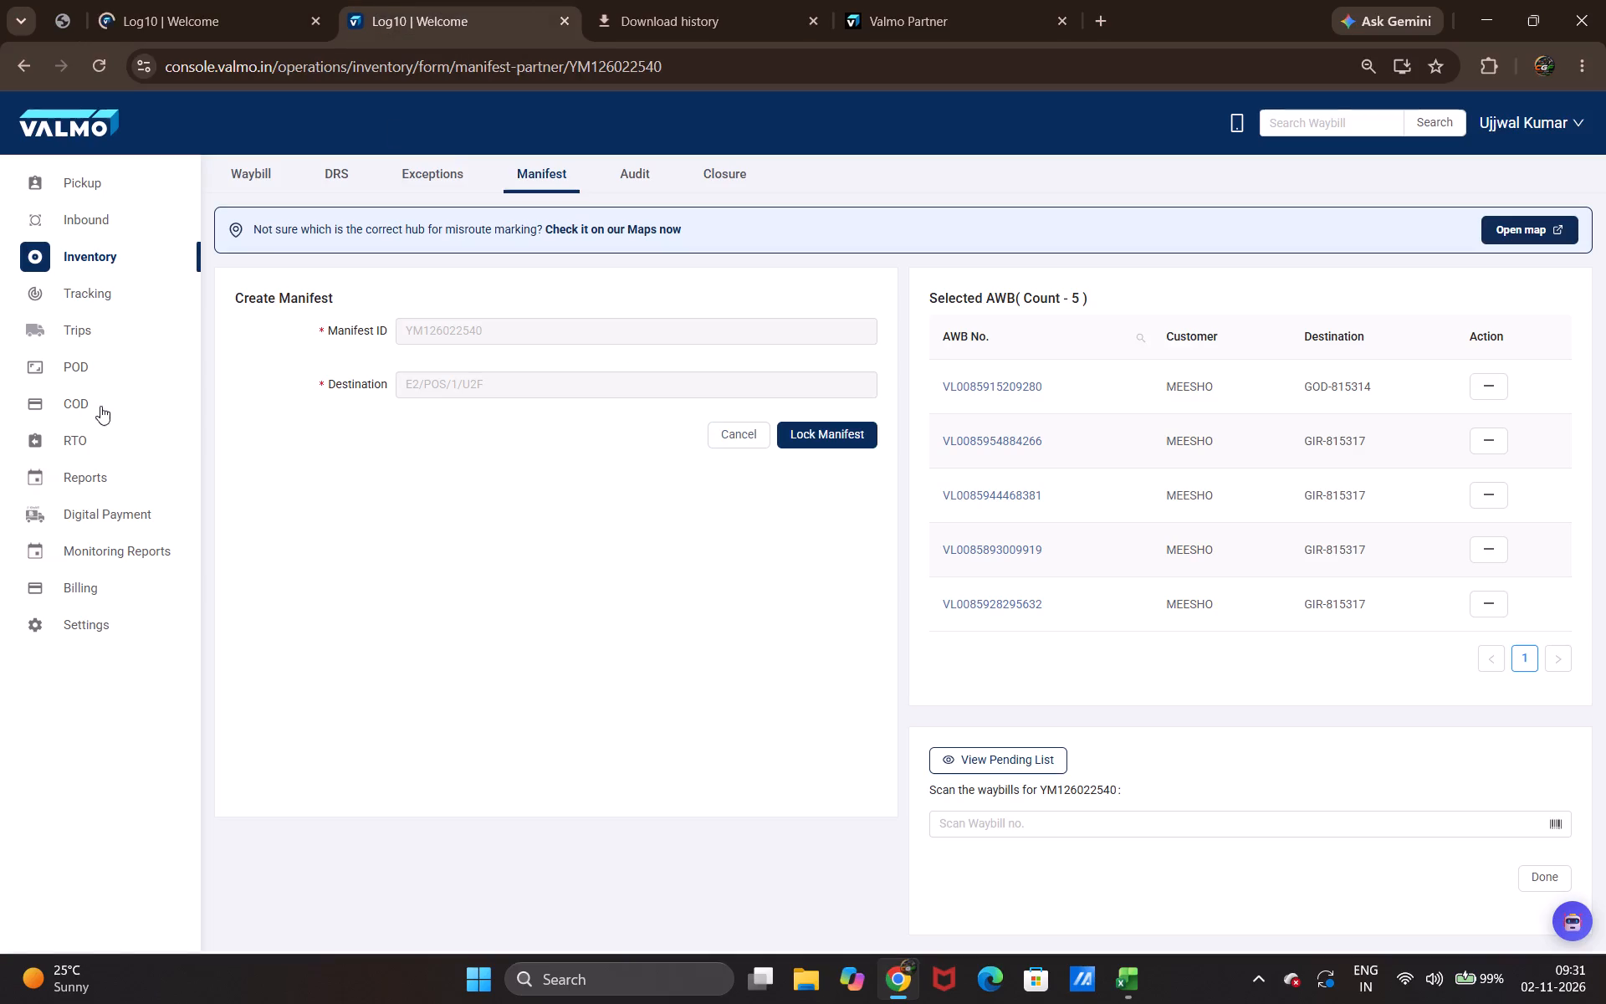
left_click(74, 179)
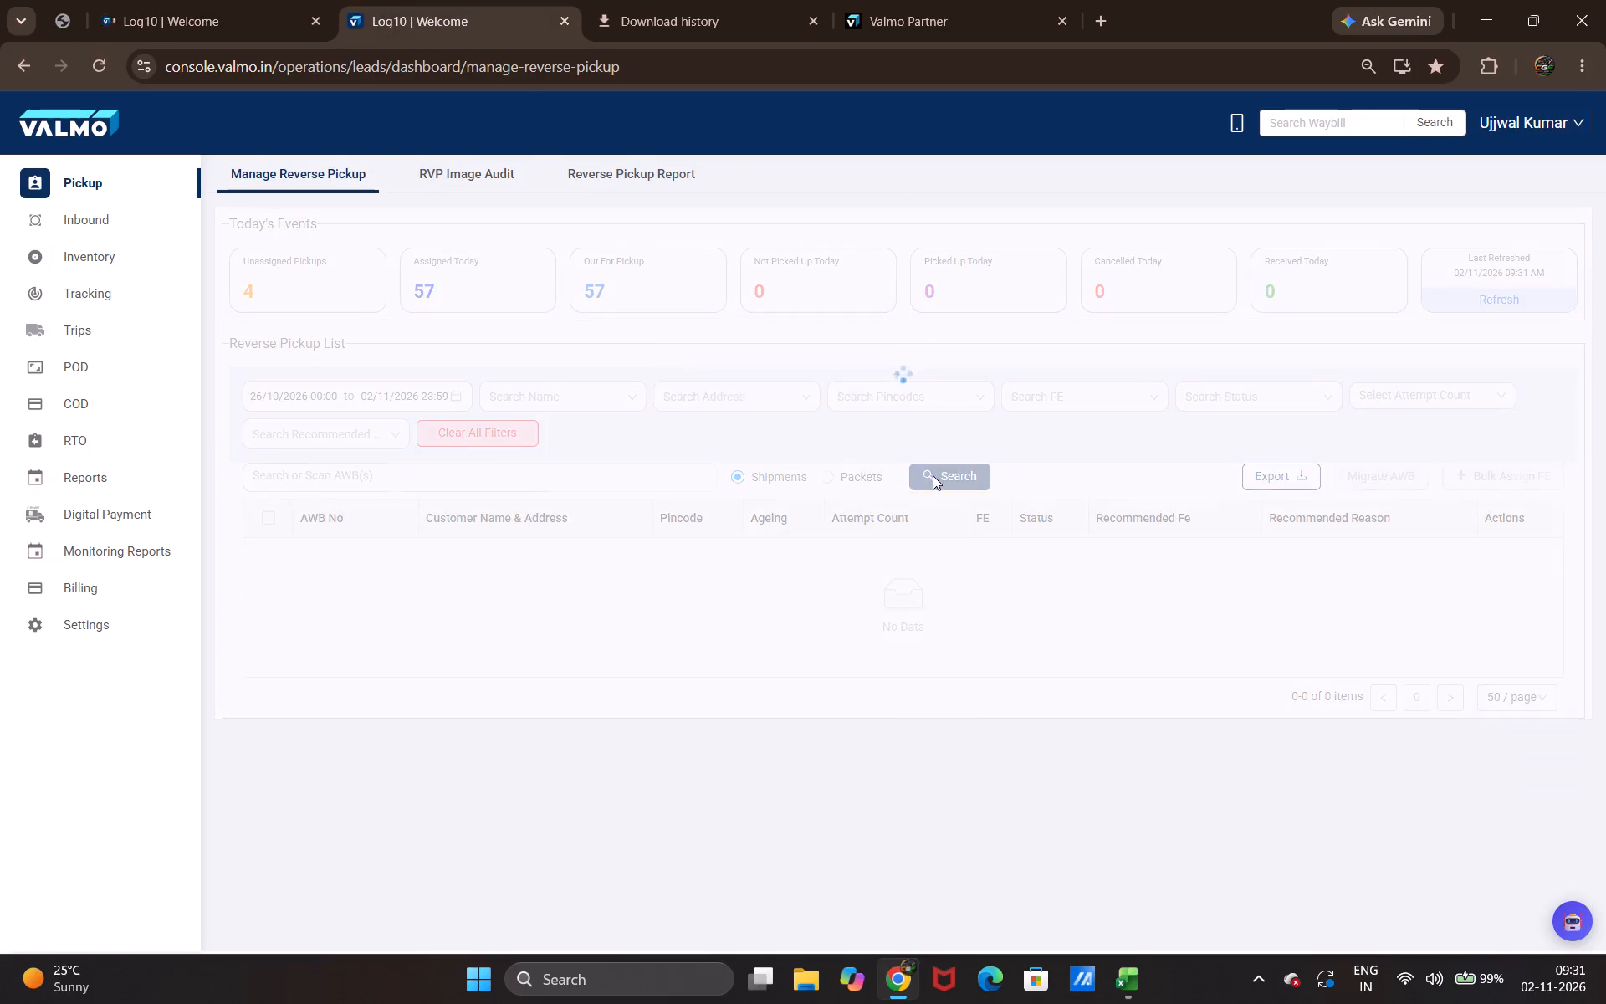
scroll(934, 474, "down", 20)
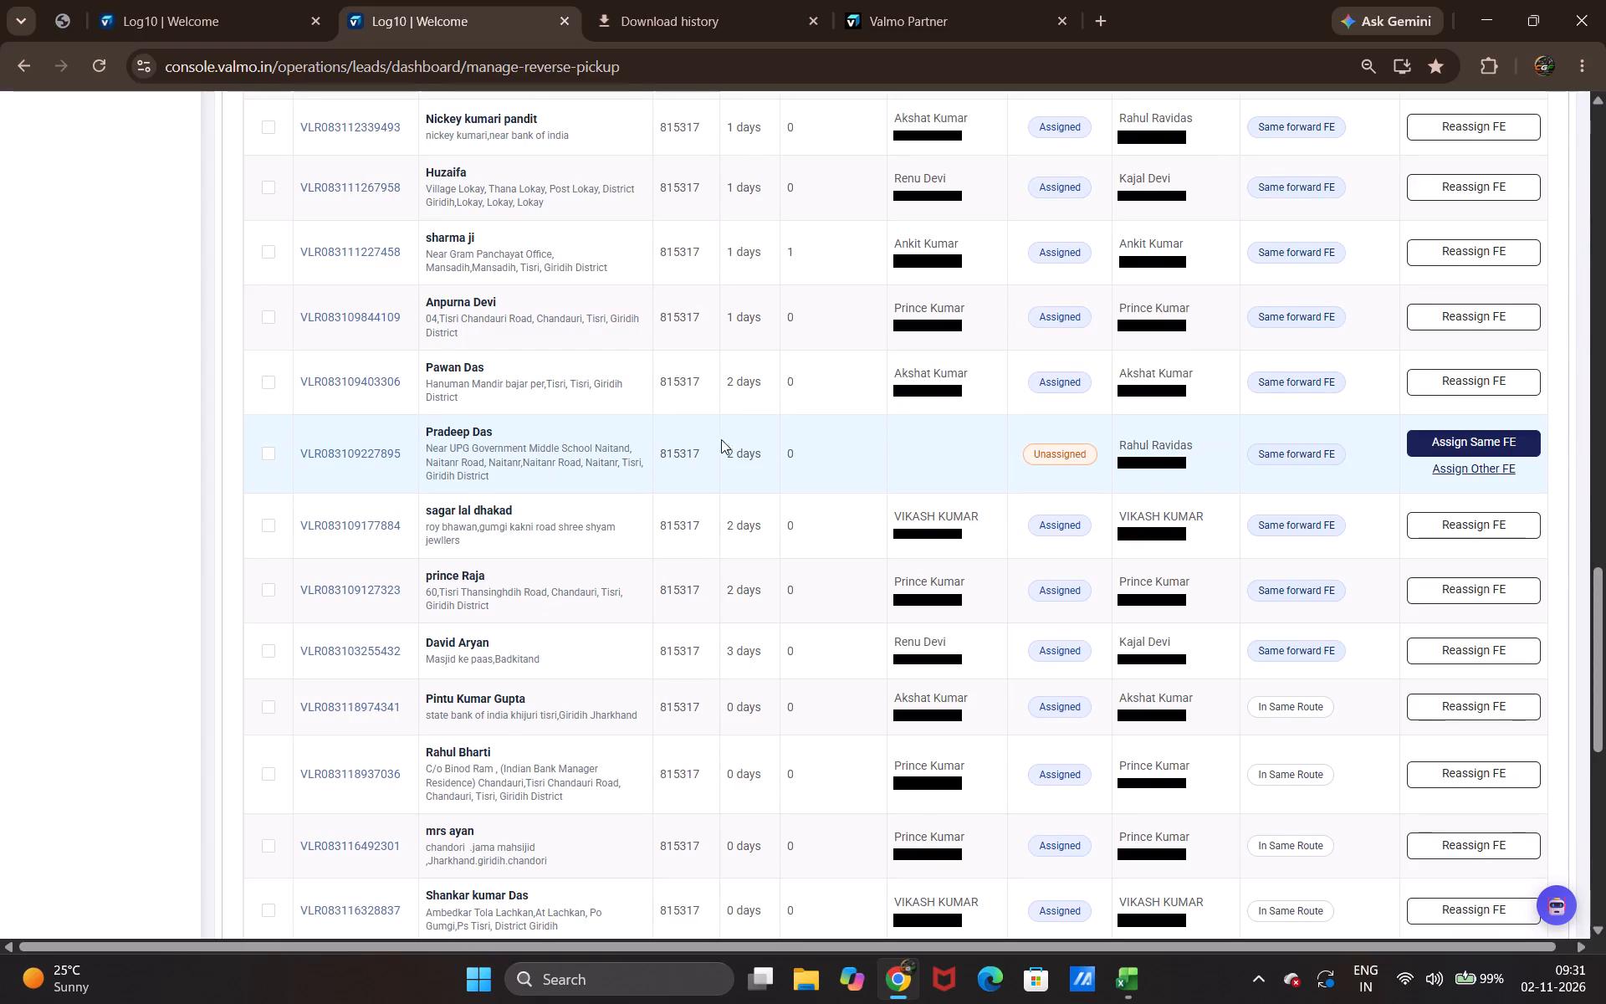
scroll(693, 424, "up", 14)
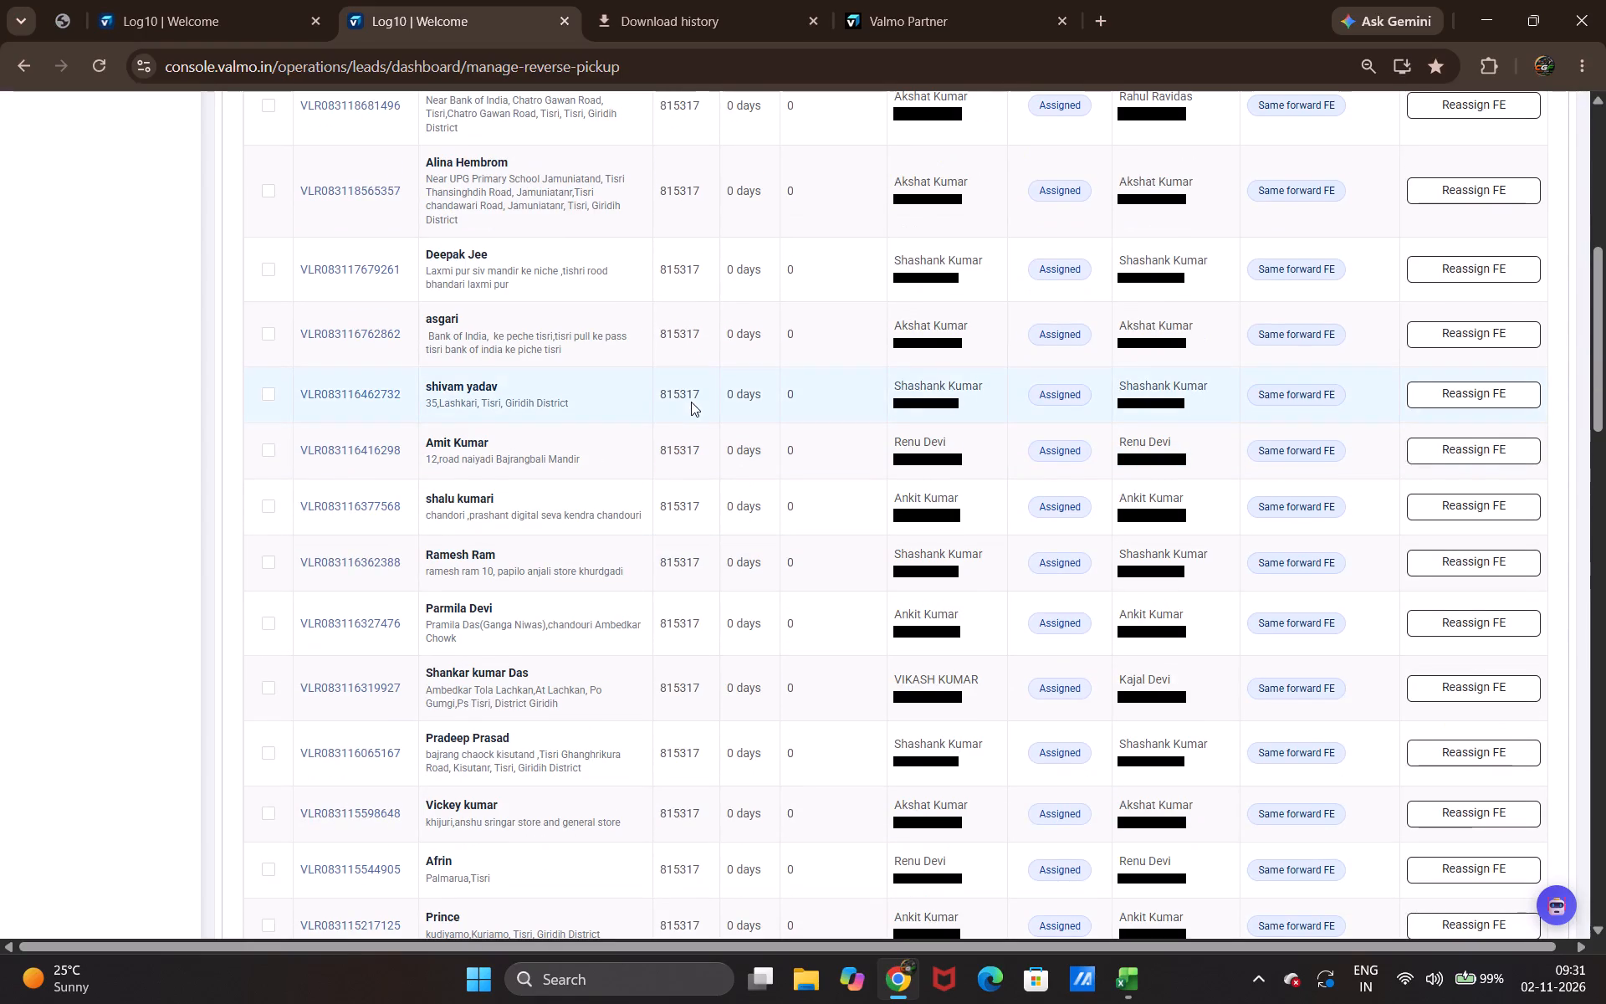
Reopen the LM Hub Visibility overview for E1/POS/1/CGF and load the pincode-wise pendency, today's performance topline and FE-level performance reports.
left_click(192, 4)
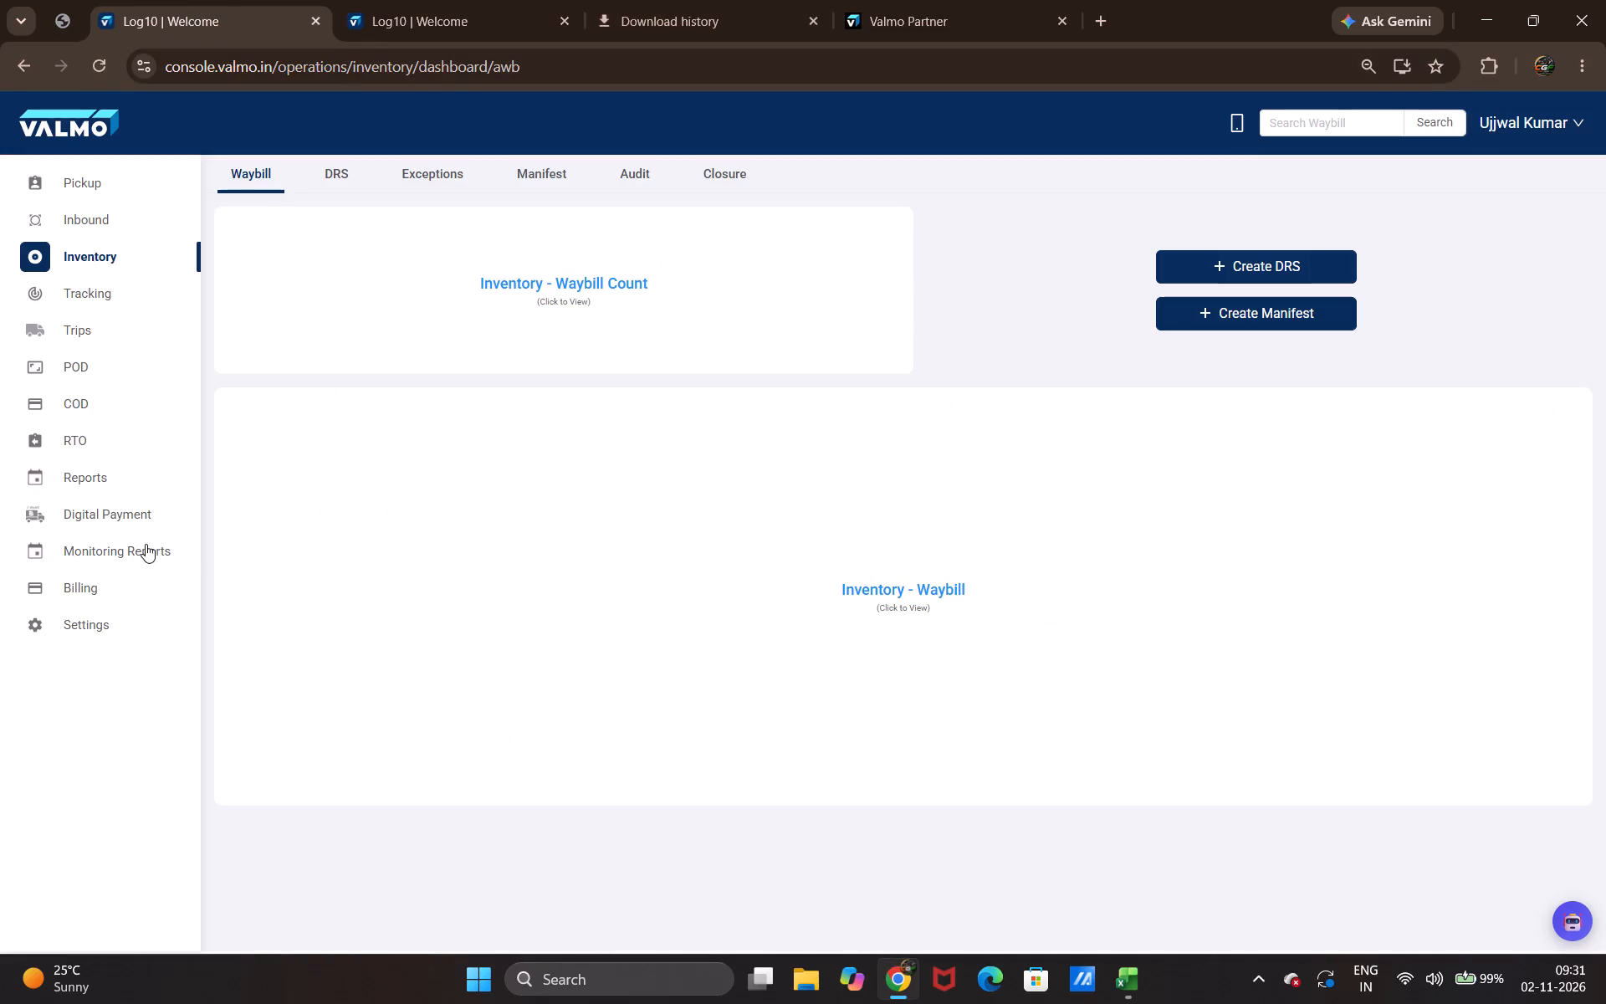
left_click(146, 544)
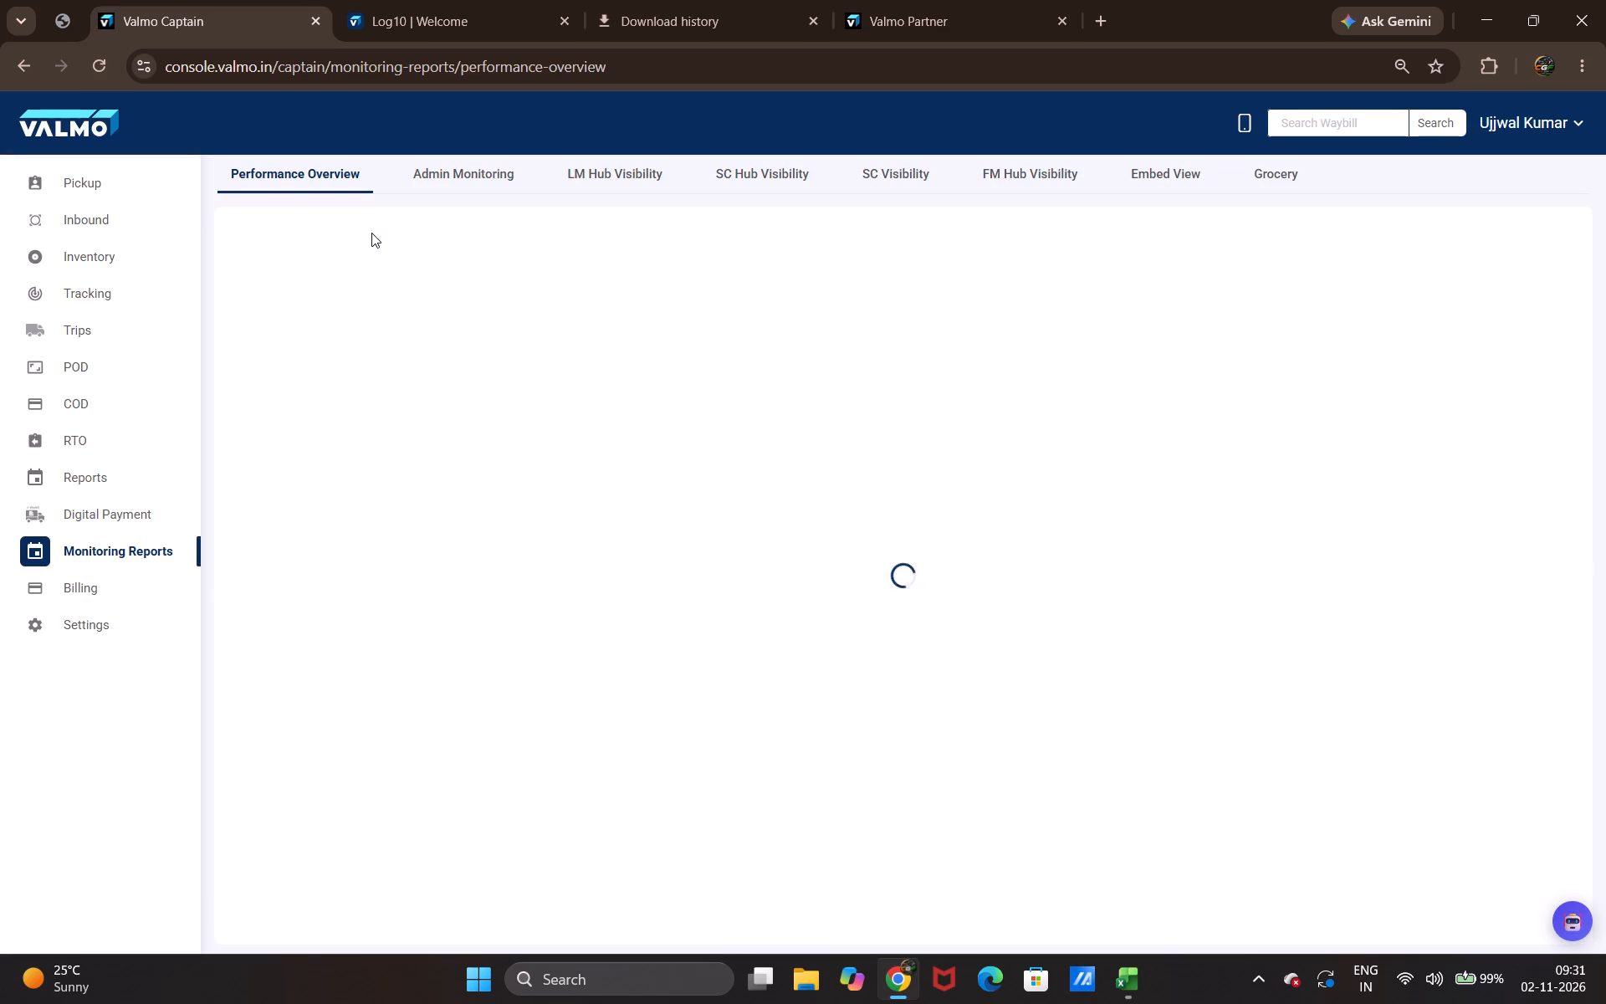
left_click(621, 173)
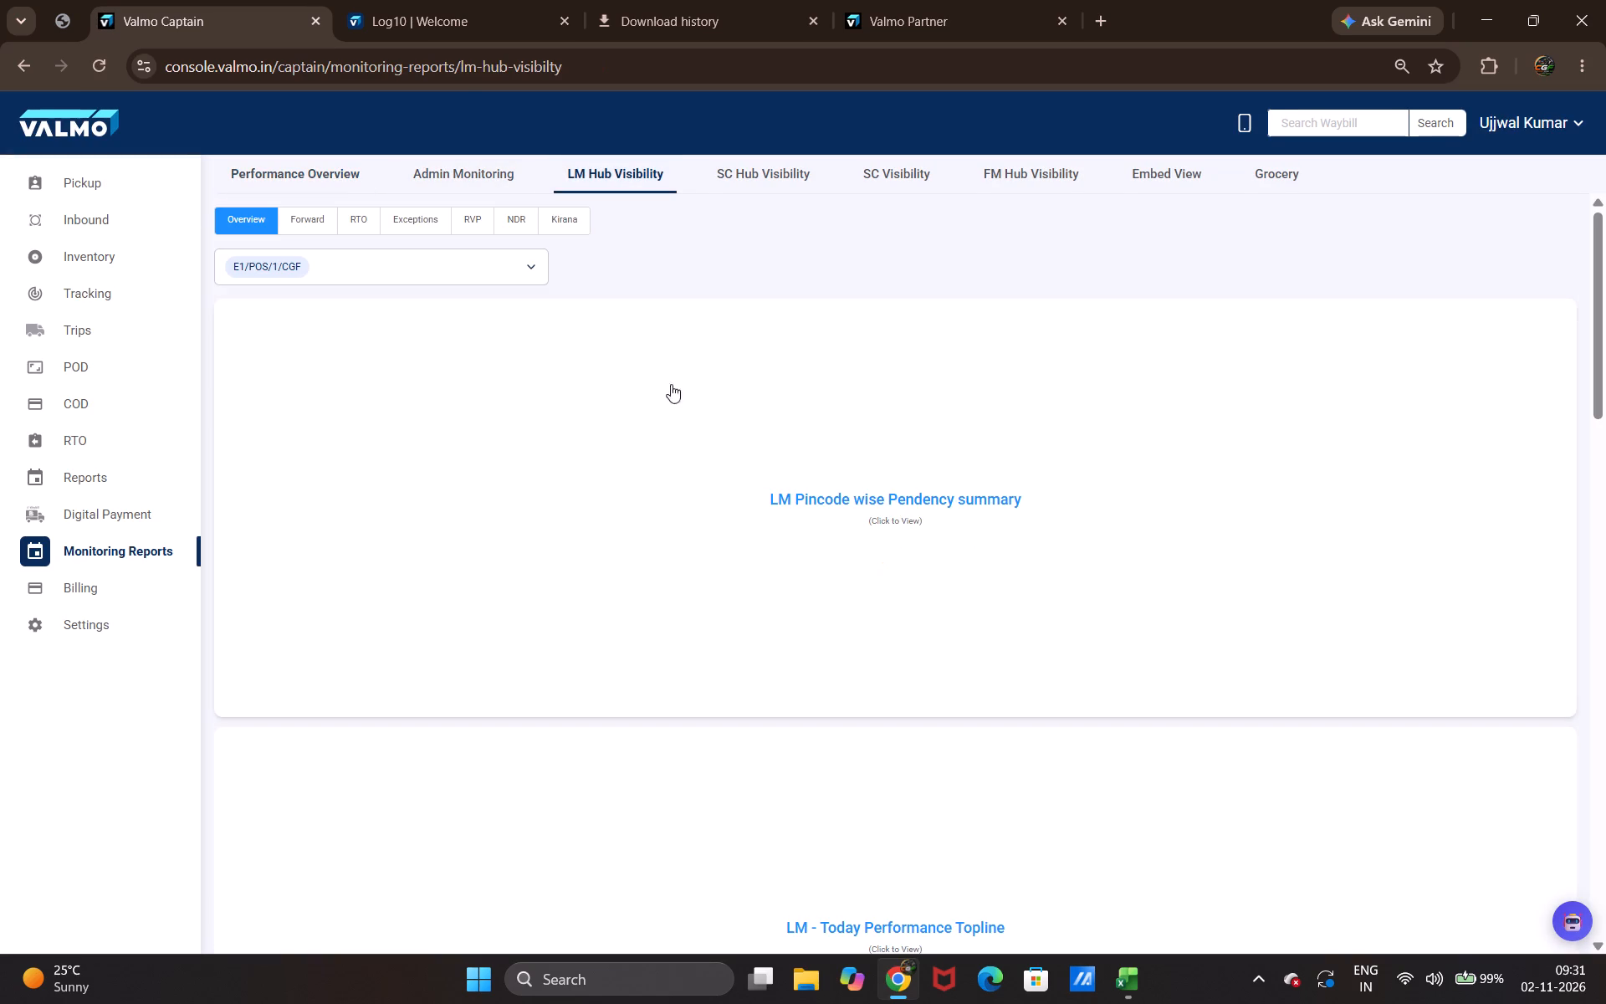
left_click(800, 414)
scroll(804, 419, "down", 6)
left_click(835, 421)
scroll(836, 421, "down", 5)
left_click(839, 413)
Load the COD collectable, location pendency and current-day live DRS reports, and examine the refreshed FE-level performance and COD collected table.
left_click(637, 516)
left_click(1186, 543)
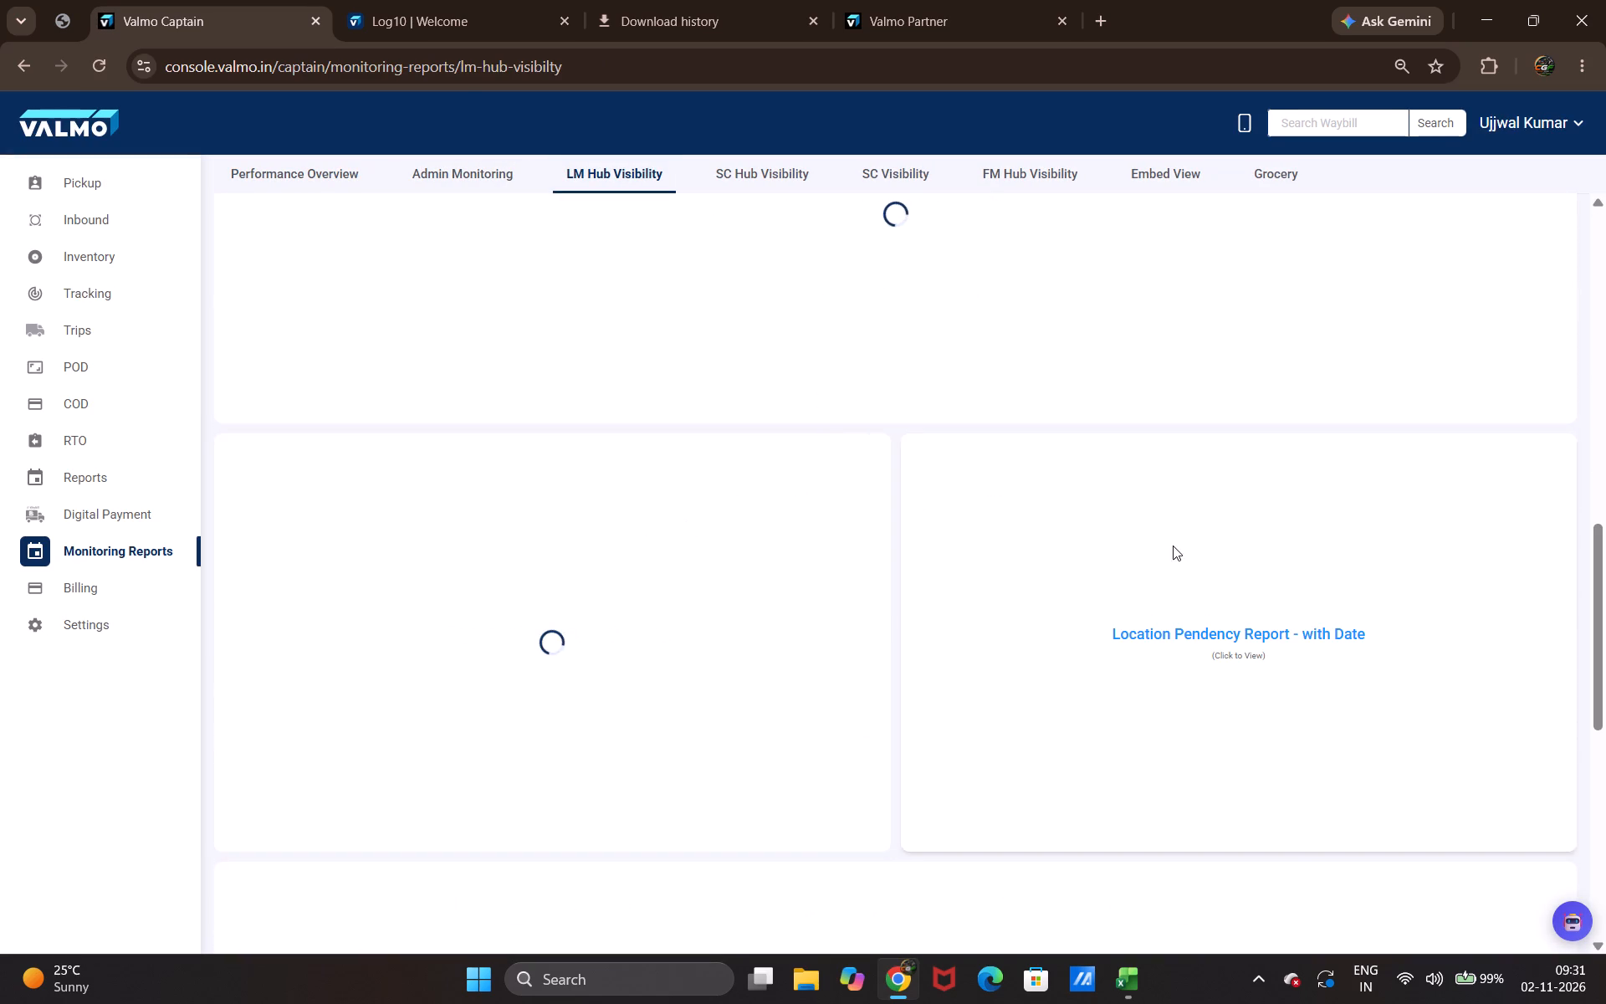
scroll(1083, 540, "down", 4)
scroll(881, 489, "down", 1)
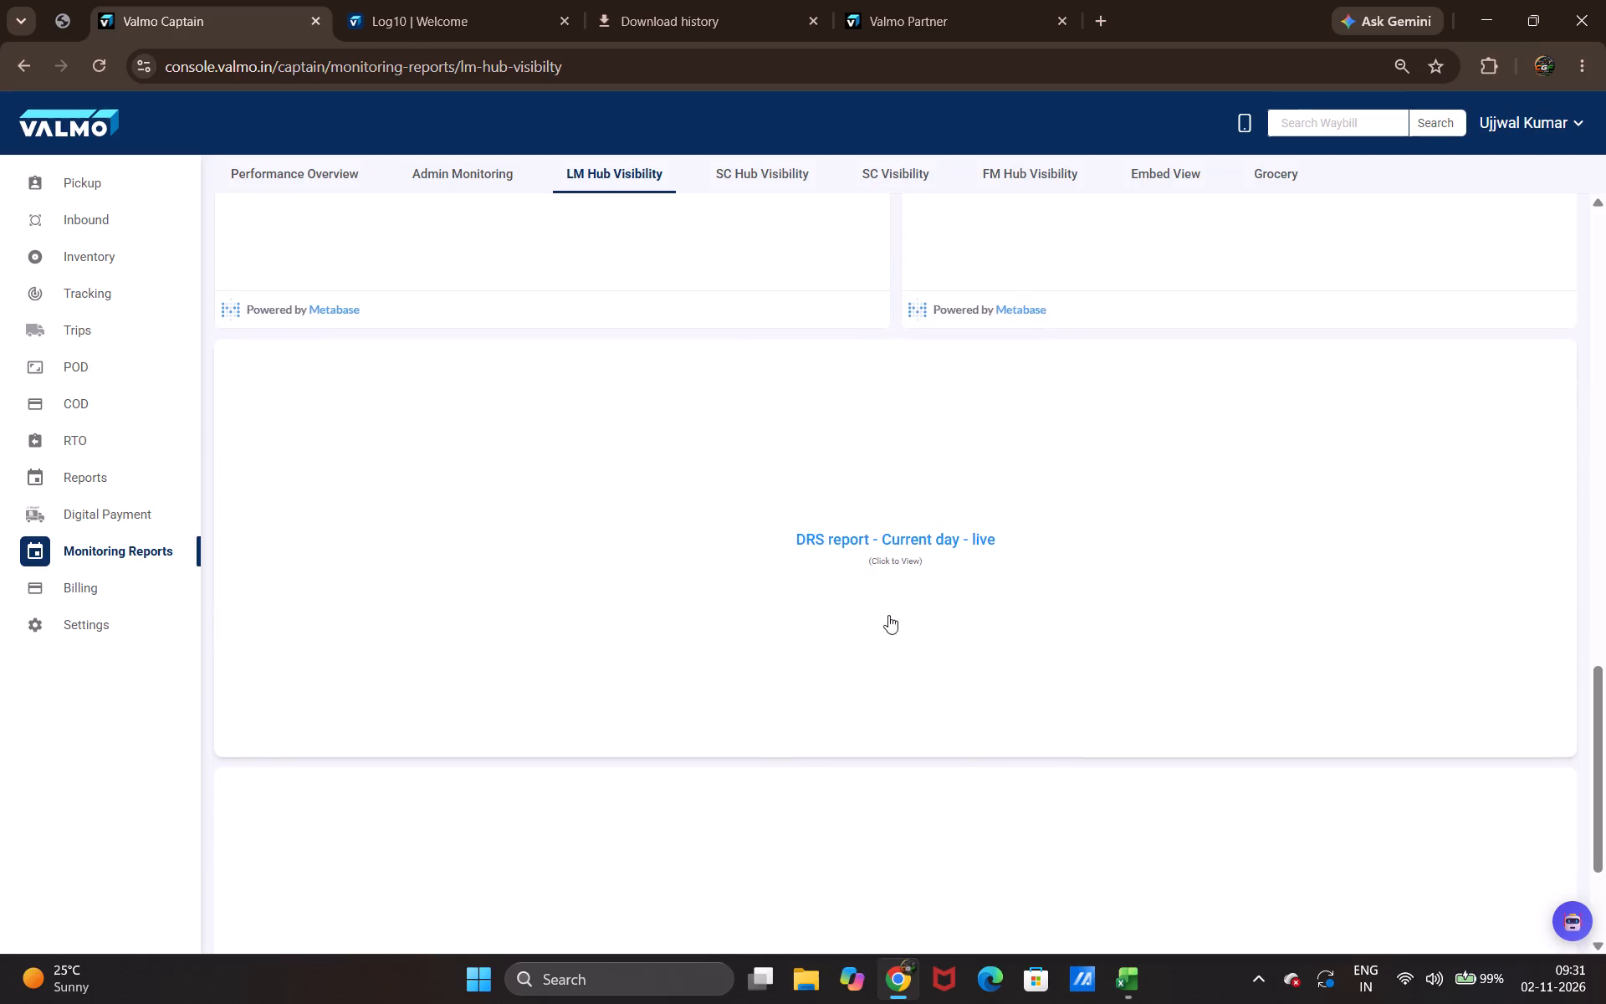
left_click(899, 652)
scroll(895, 645, "down", 4)
left_click(891, 633)
scroll(887, 627, "up", 5)
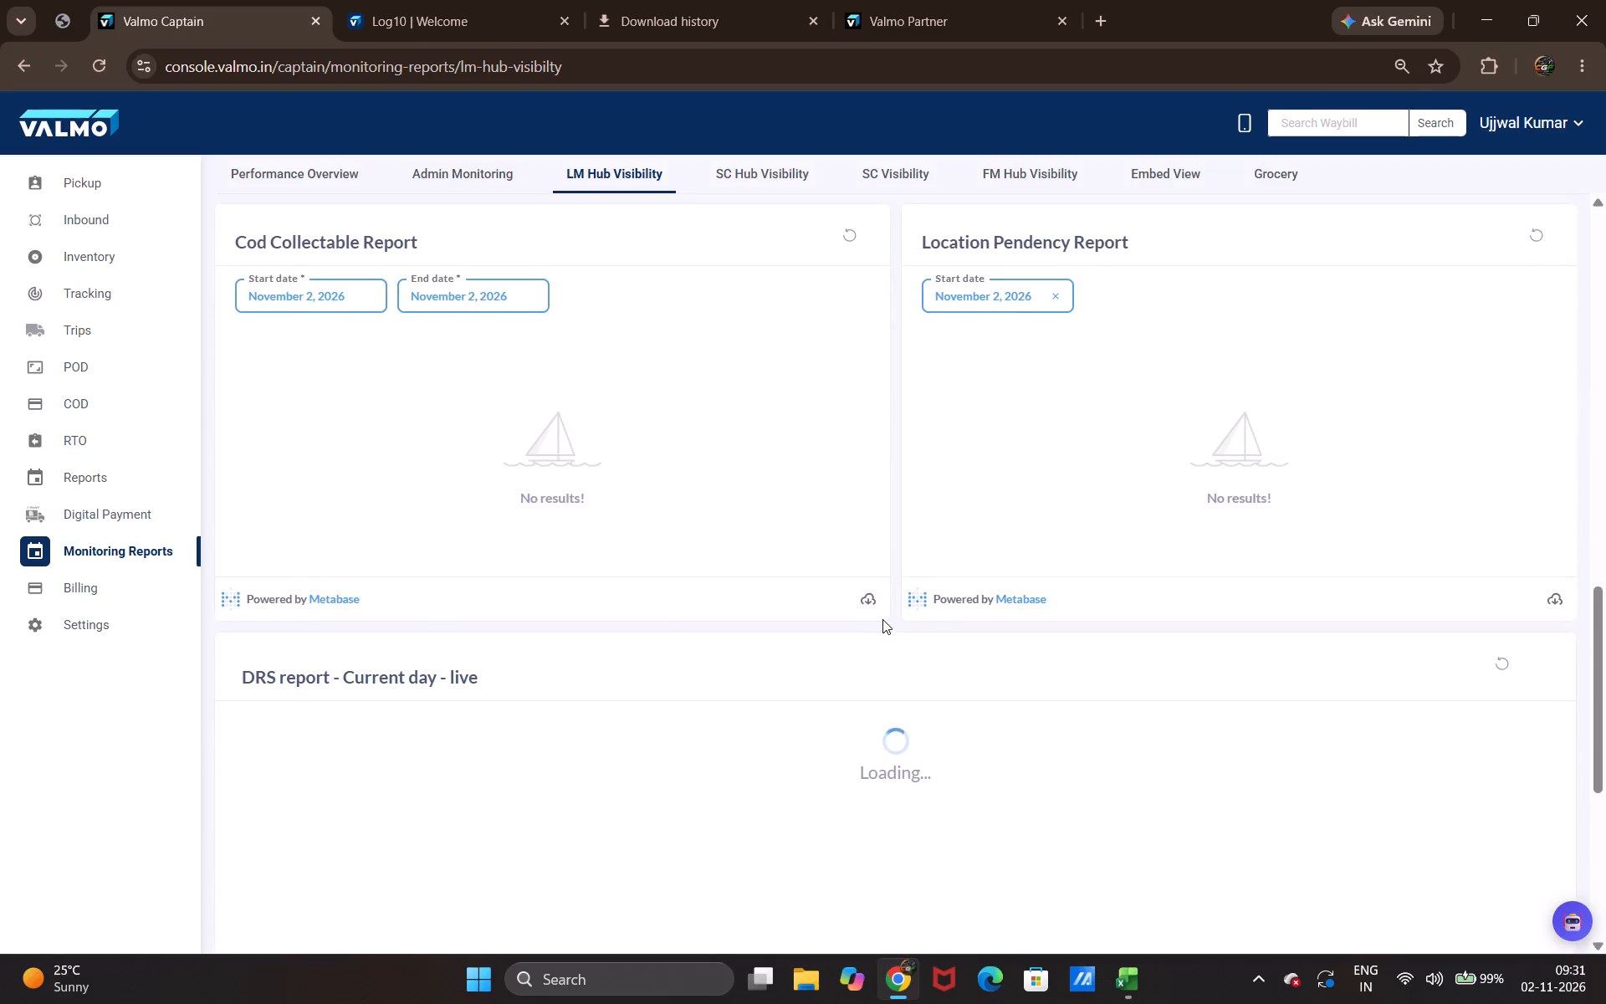
scroll(587, 546, "up", 6)
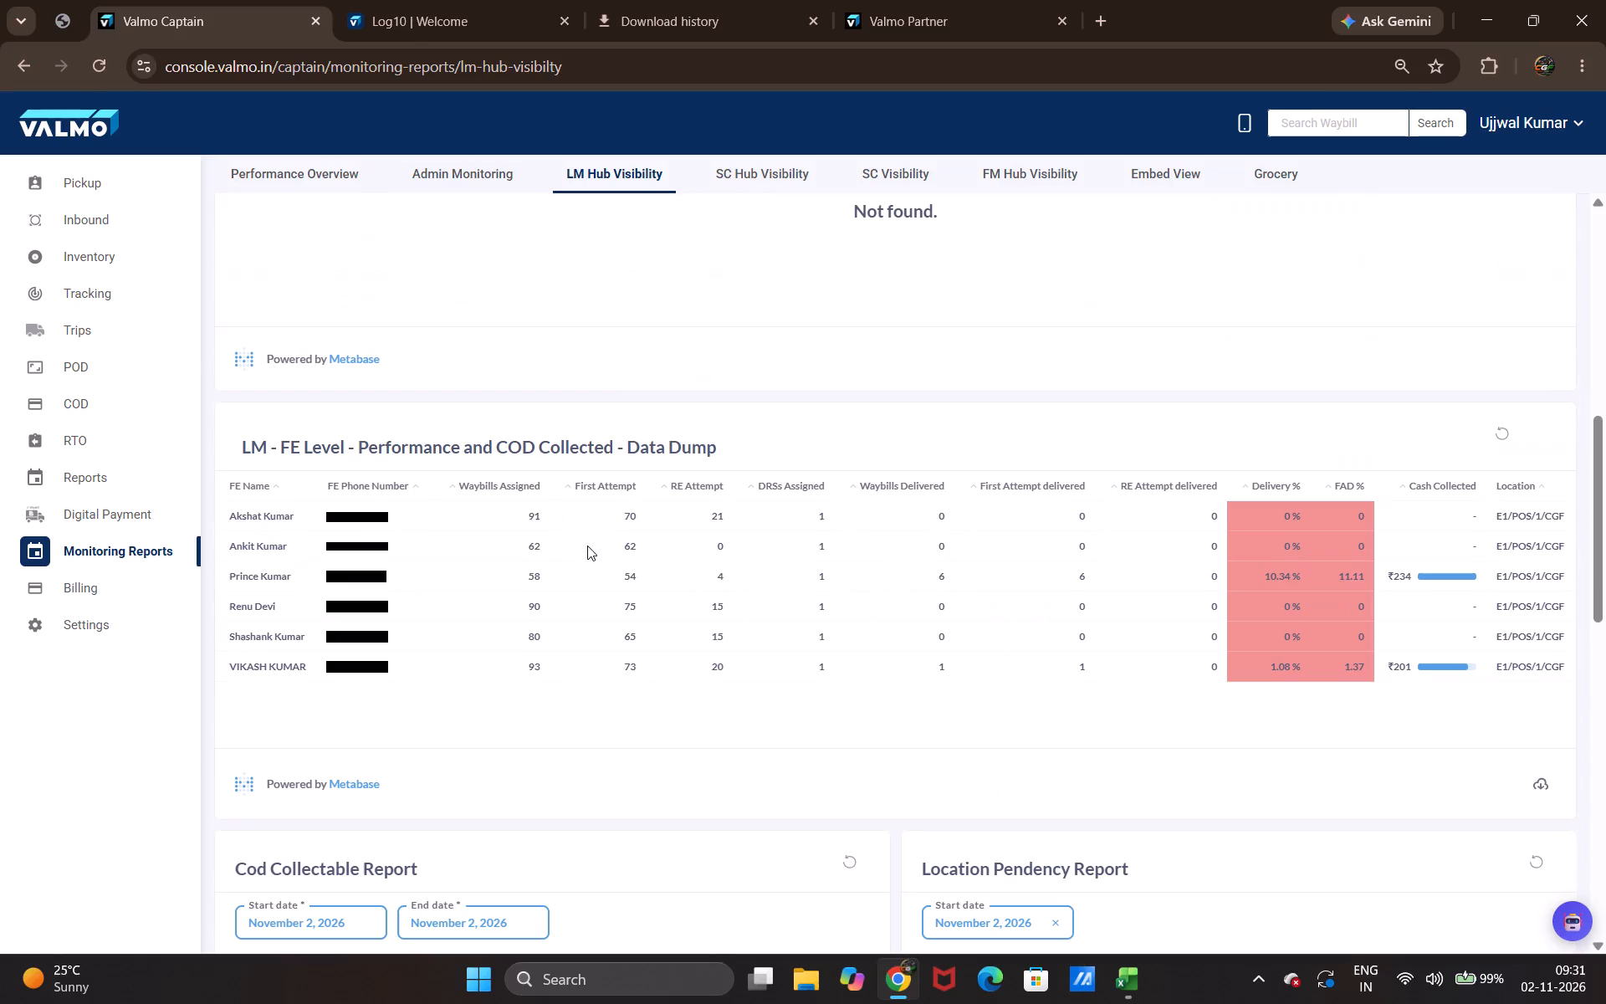
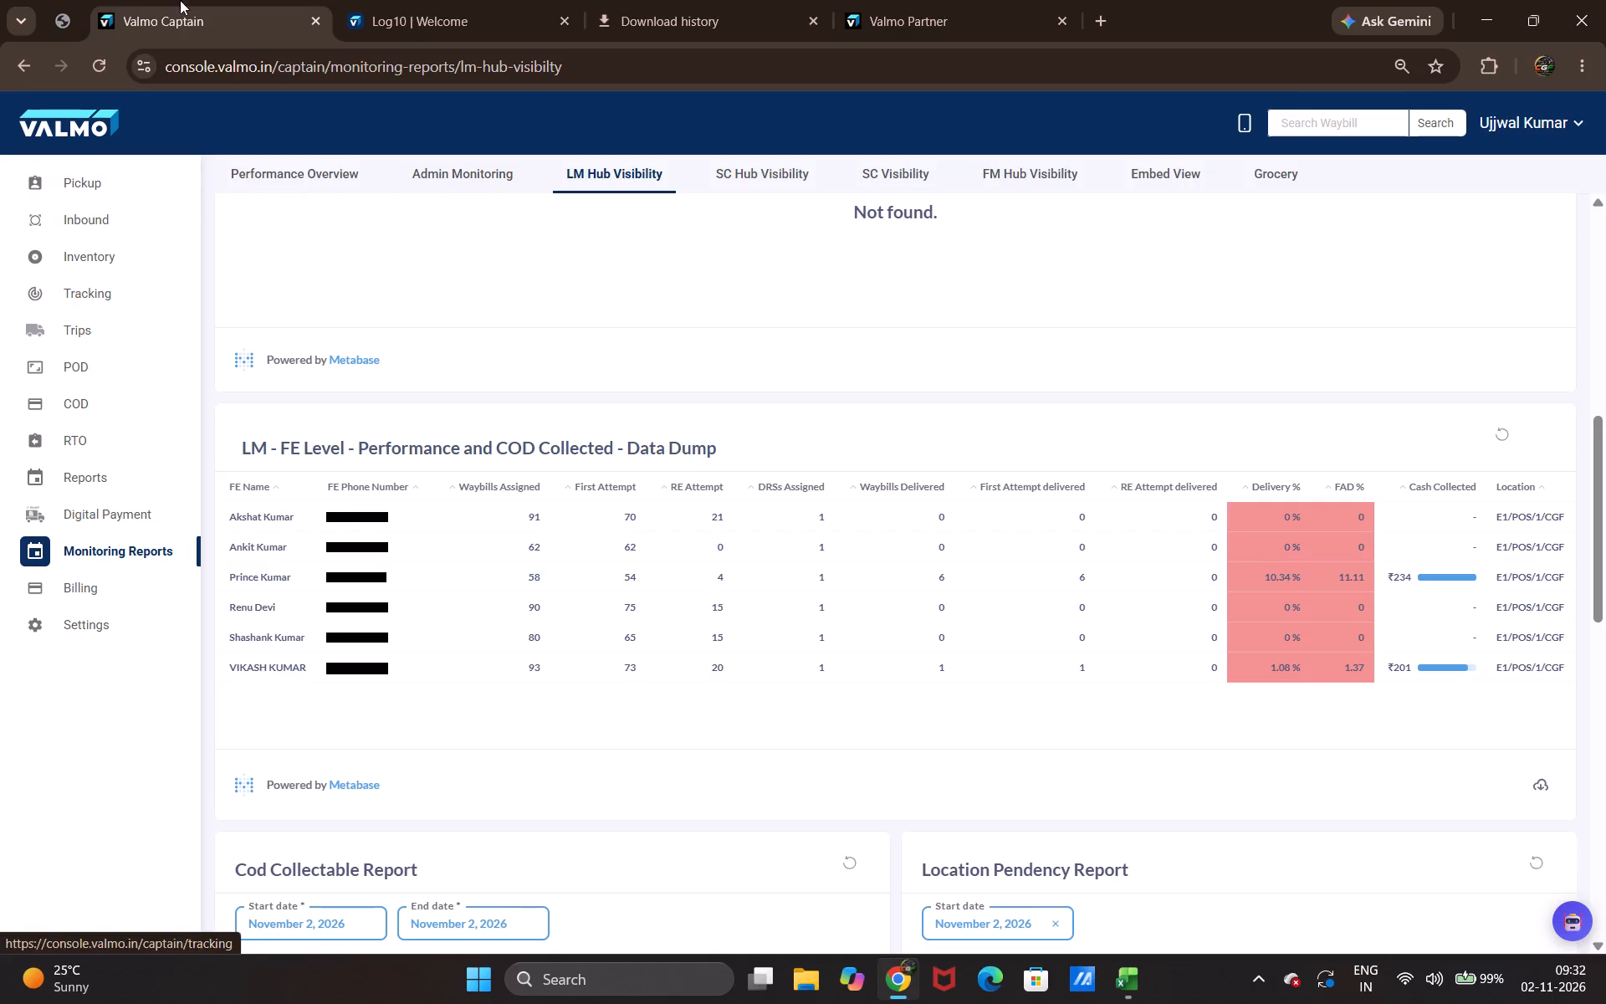
Open the hub's Forward reports, load the first attempt OFD, first attempt delivered, FAD percentage and location-level performance topline, and examine them.
scroll(352, 522, "up", 5)
scroll(252, 463, "up", 7)
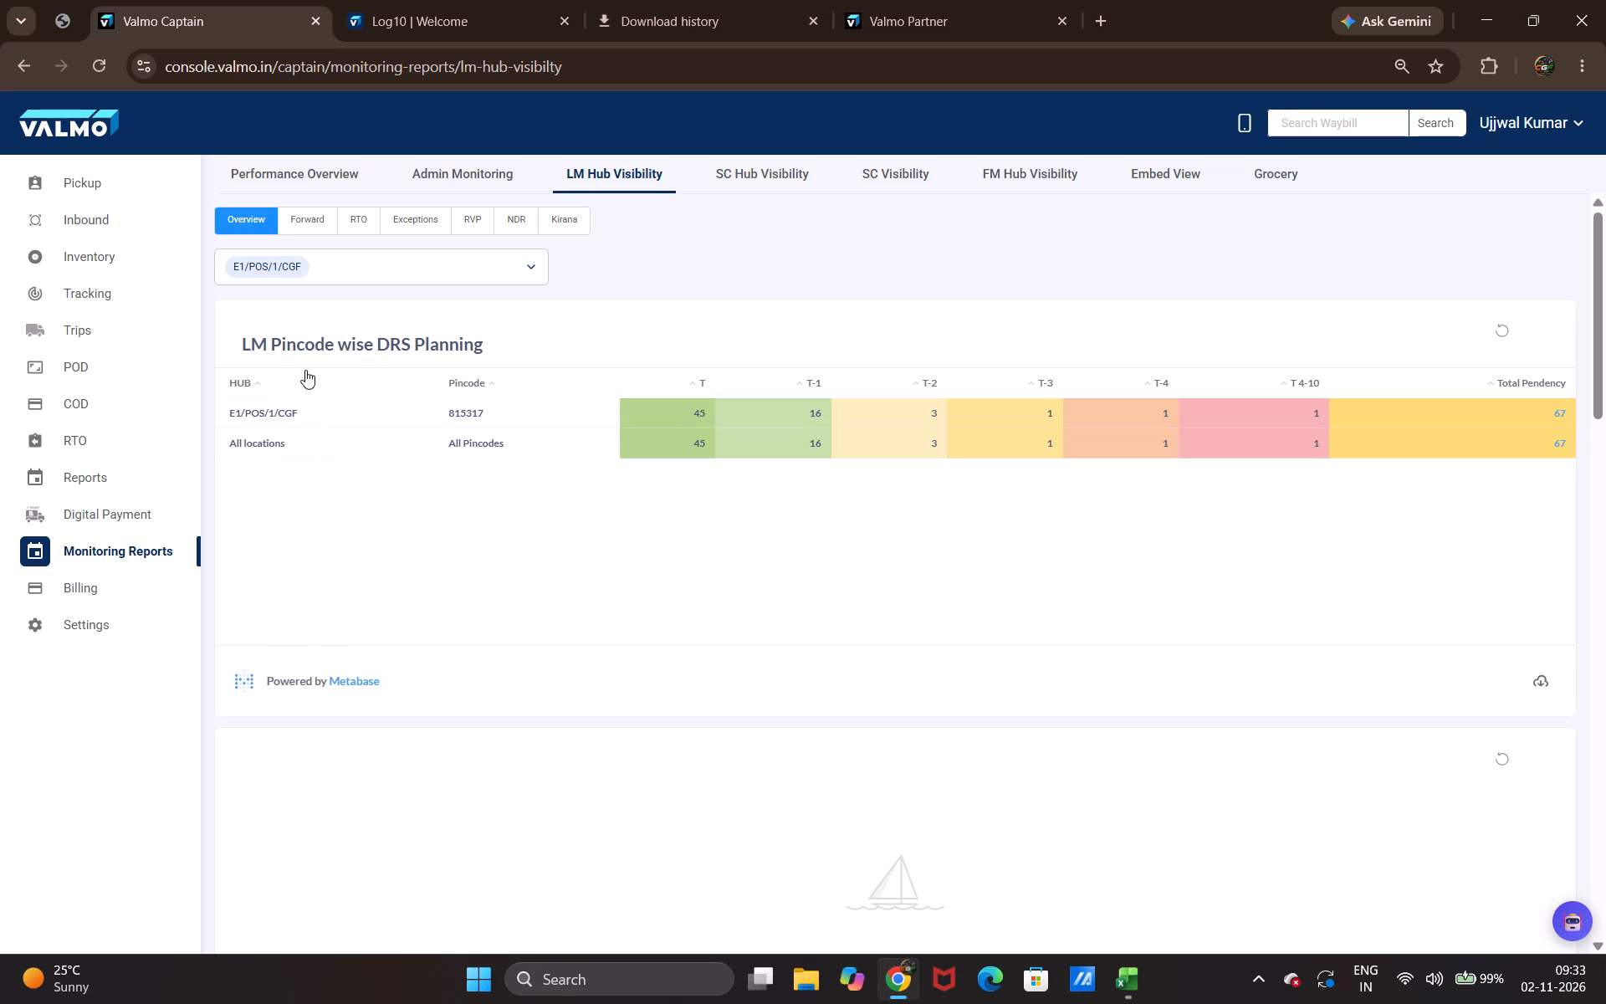
left_click(310, 215)
scroll(814, 550, "down", 4)
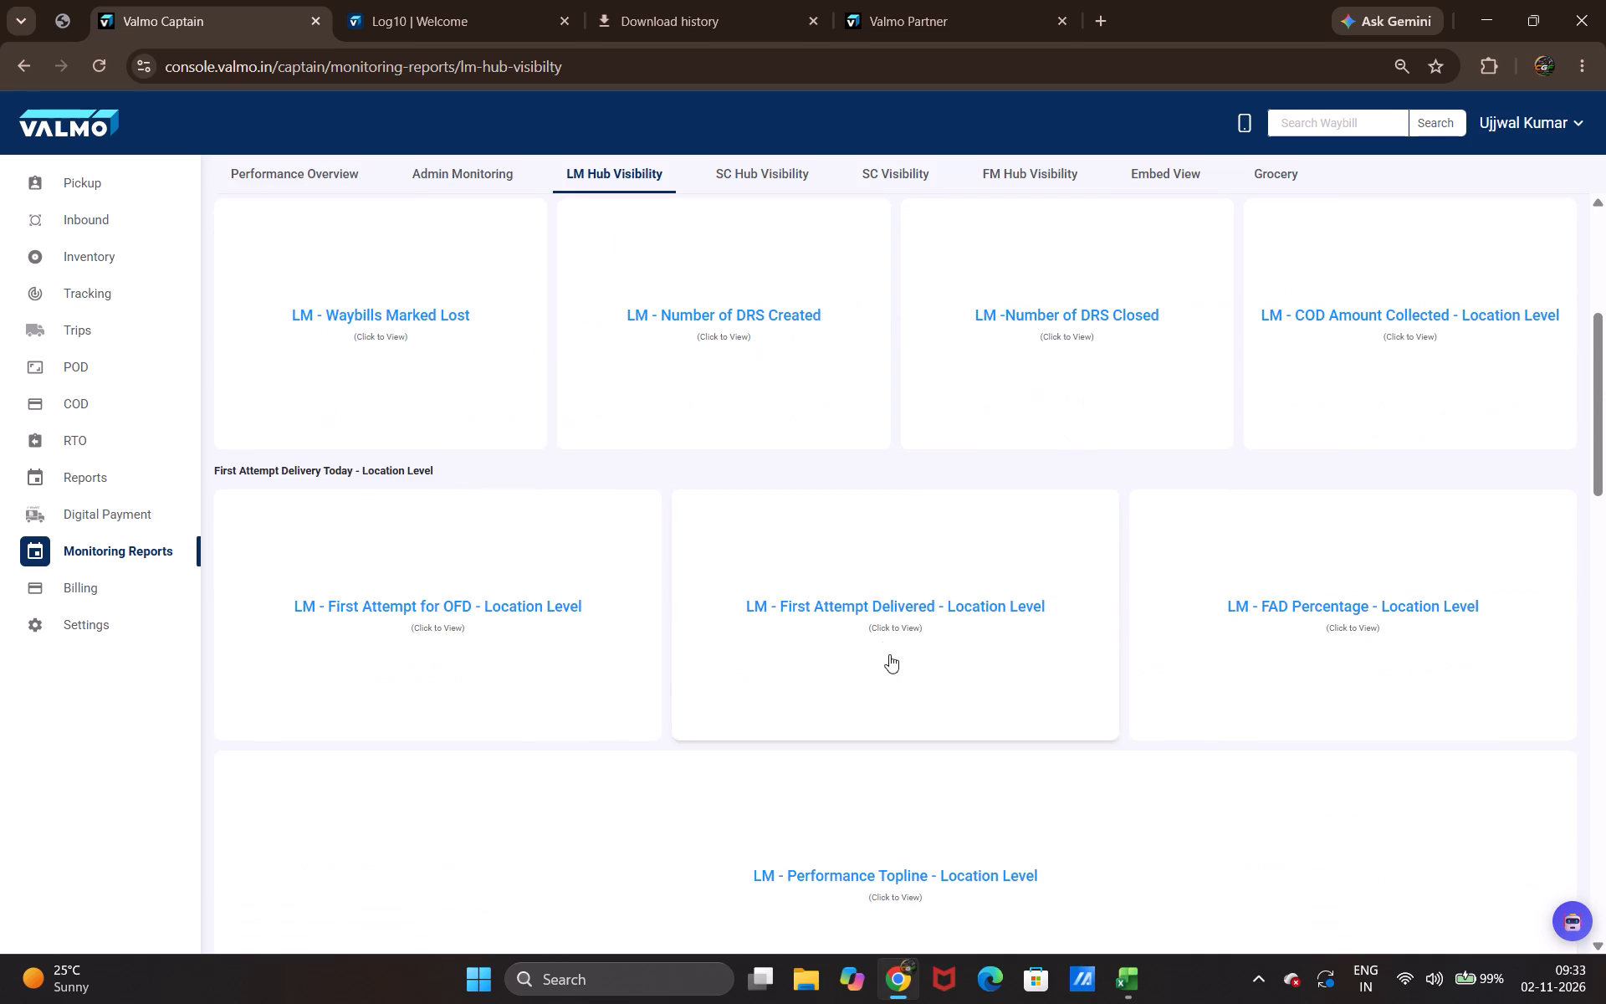
left_click(891, 654)
left_click(629, 654)
left_click(1447, 638)
left_click(1020, 813)
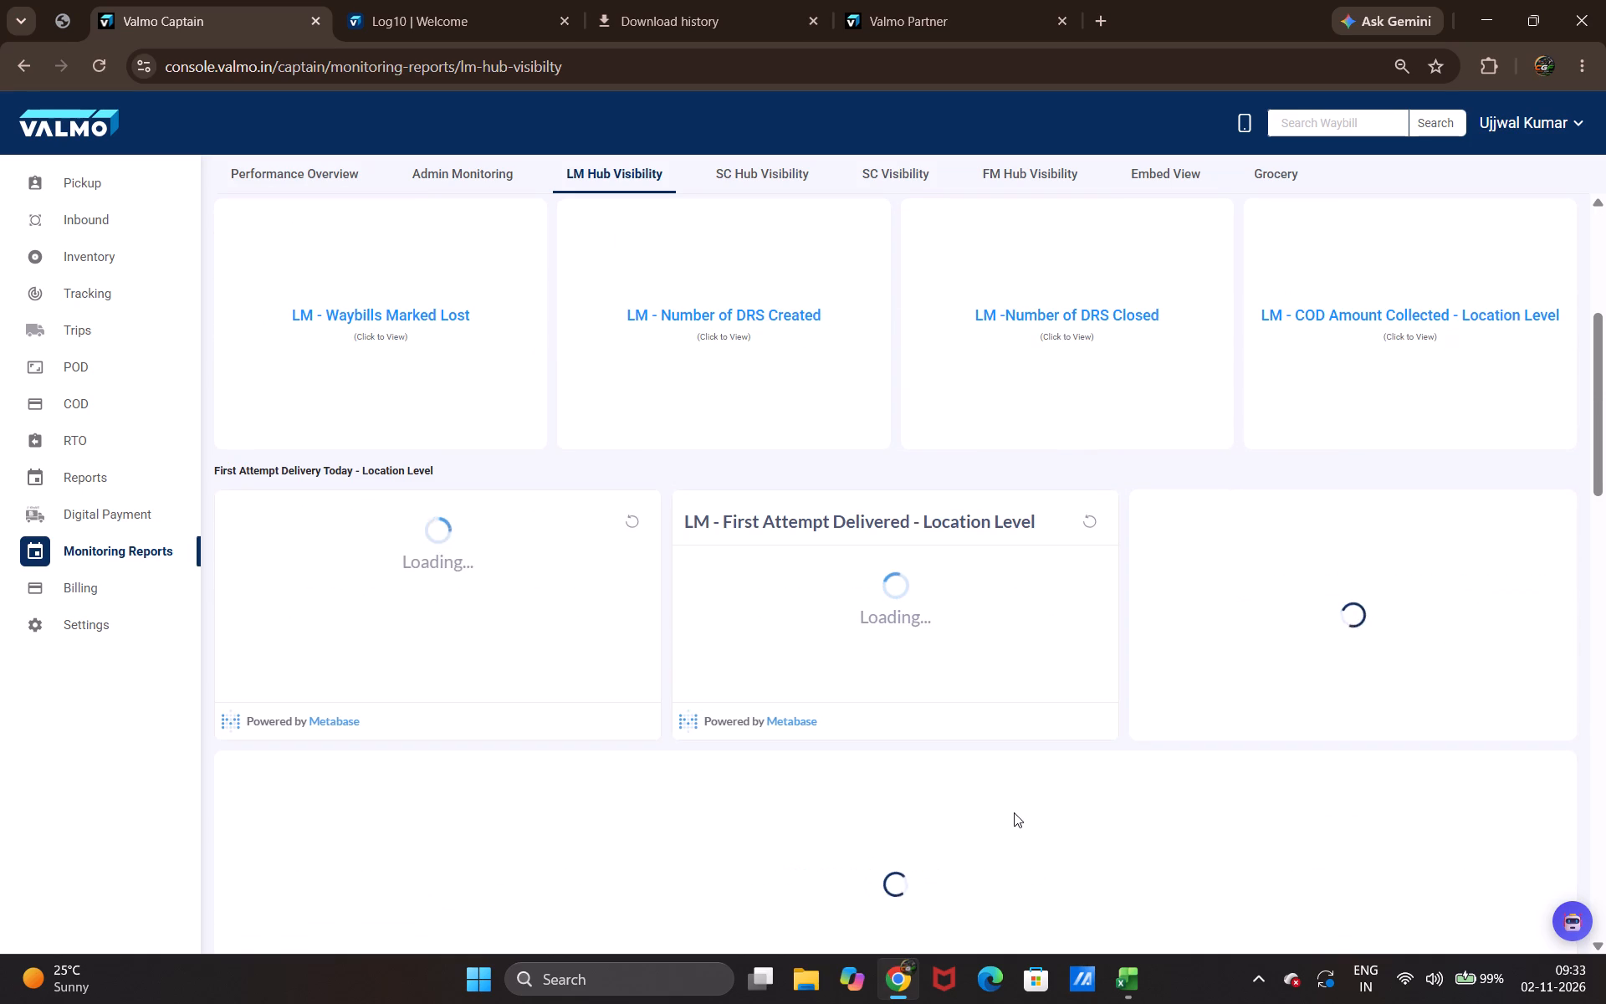
scroll(1008, 811, "down", 2)
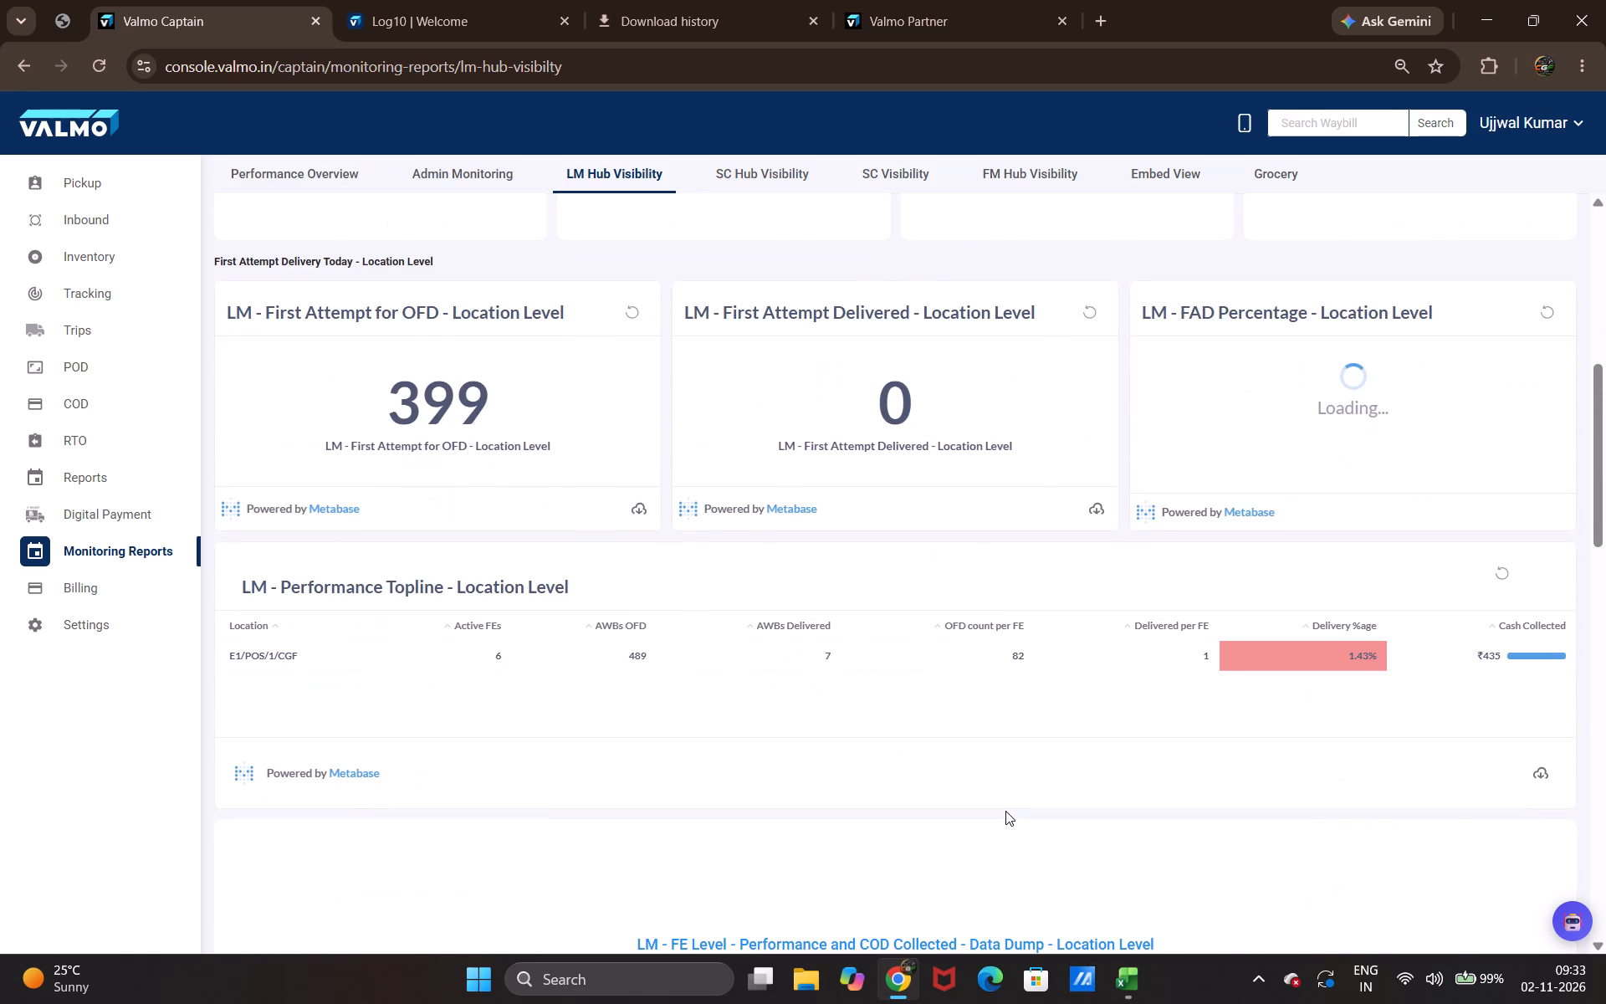
scroll(749, 730, "up", 7)
scroll(697, 664, "down", 2)
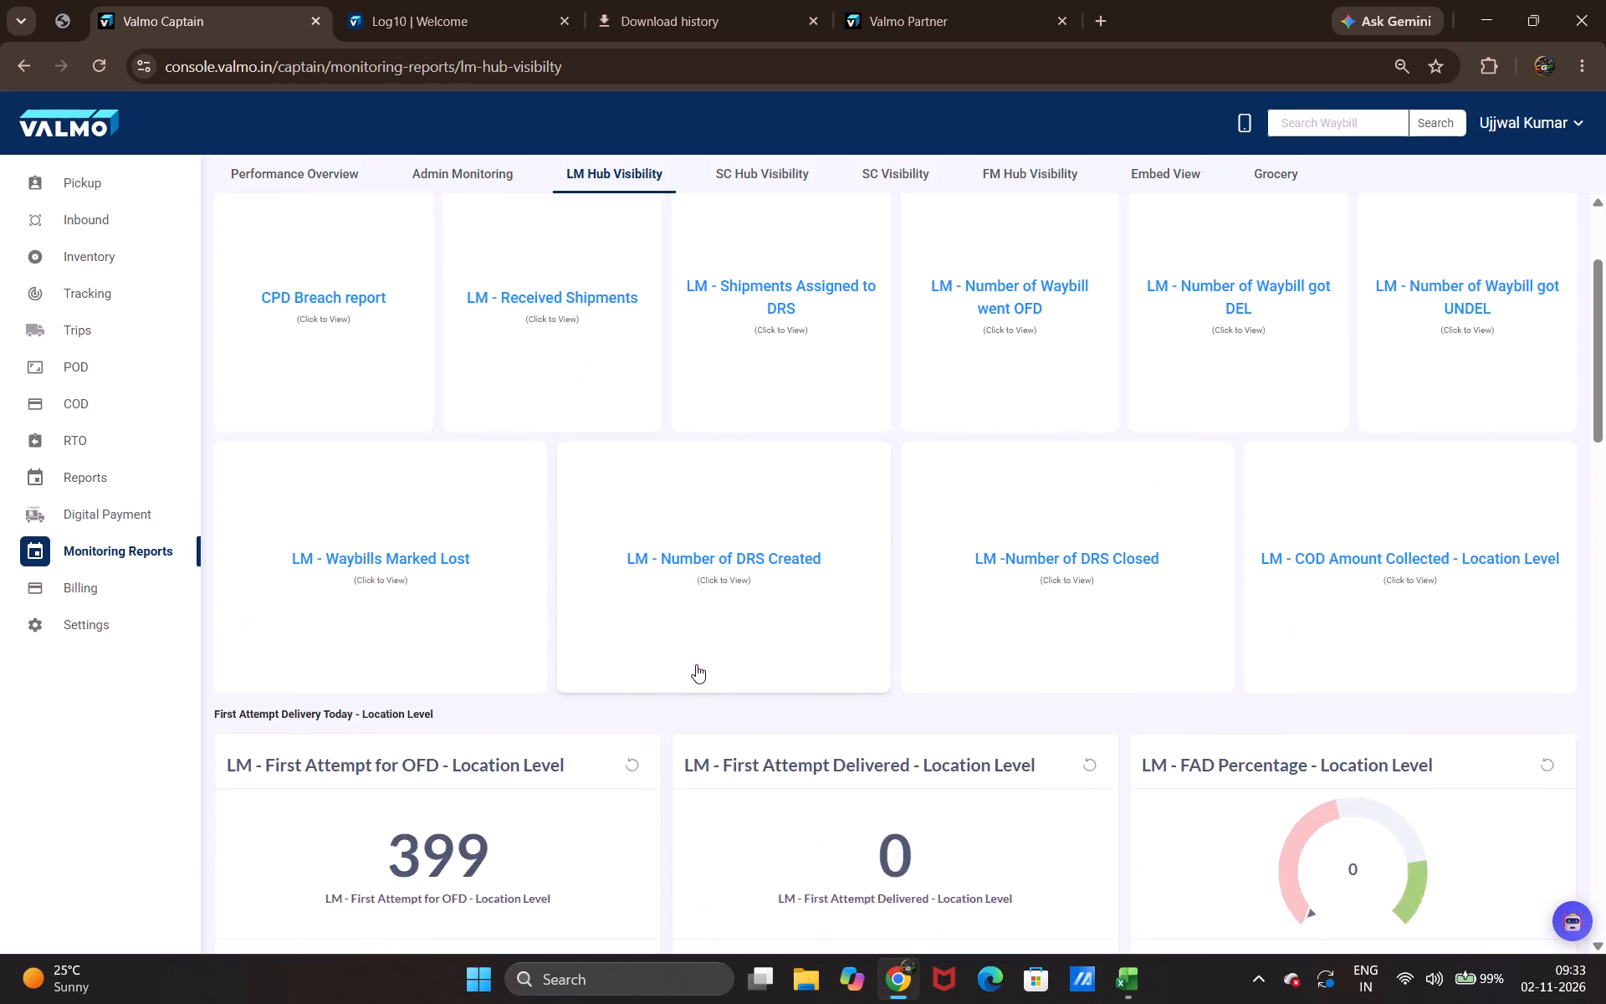
scroll(696, 664, "up", 4)
scroll(696, 664, "down", 1)
Return to the LM Hub Visibility overview and load the today's performance topline and FE-level performance and COD collected reports.
scroll(680, 663, "up", 3)
scroll(359, 536, "up", 1)
left_click(258, 210)
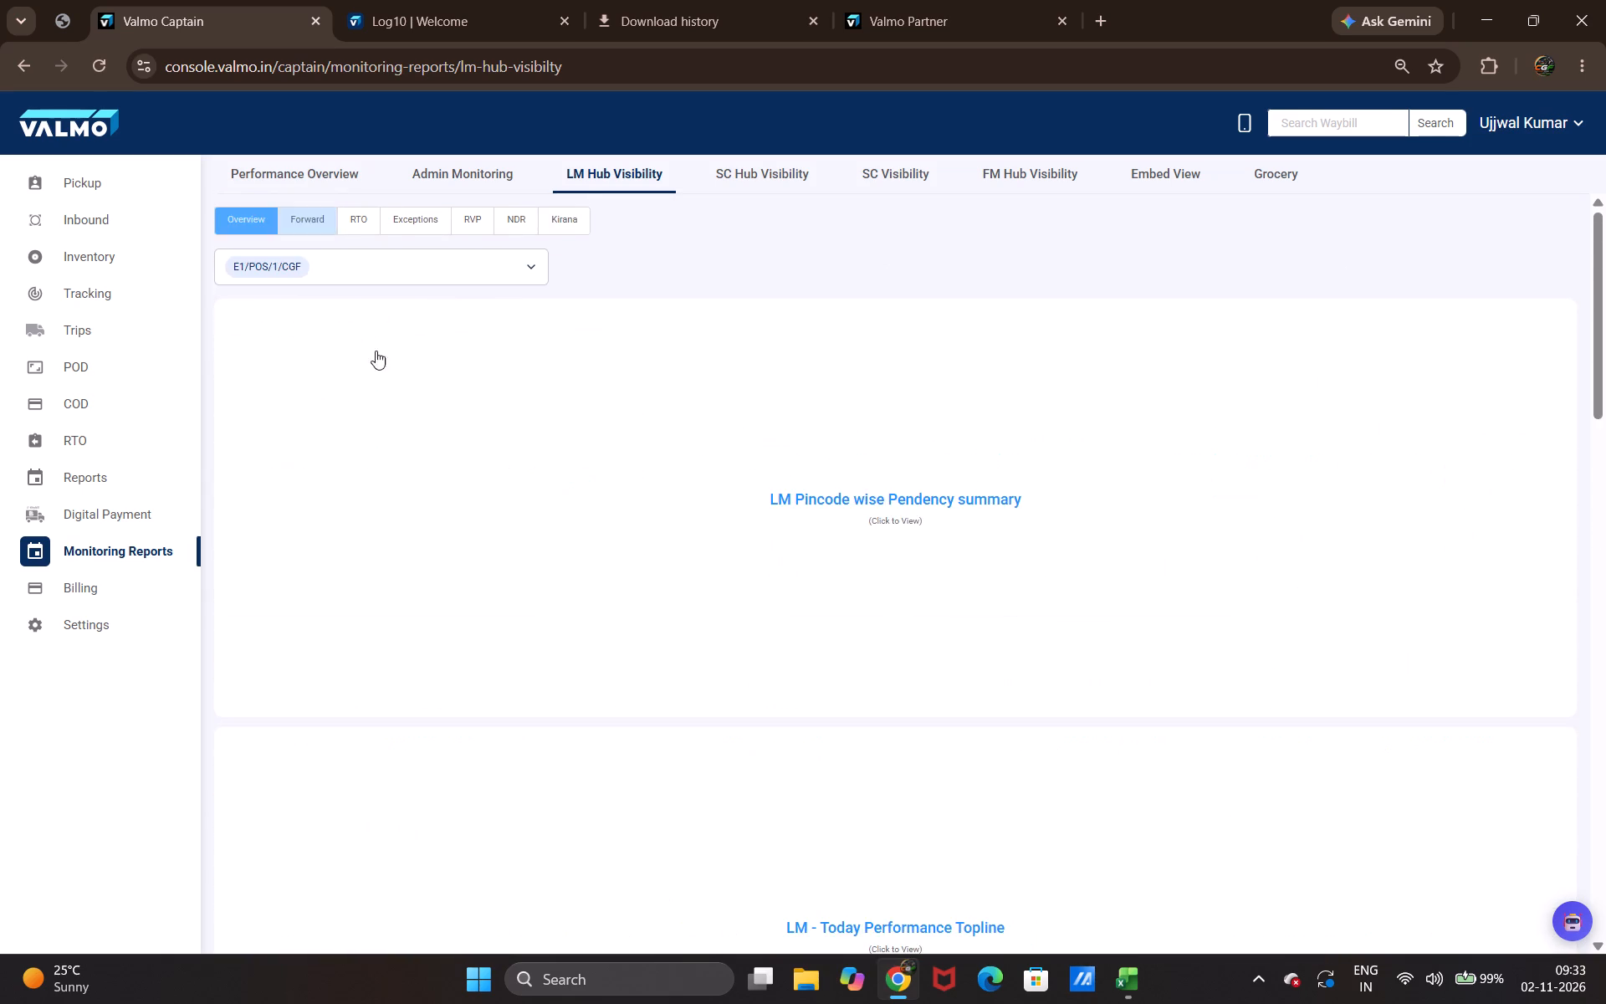
scroll(799, 633, "down", 5)
left_click(846, 618)
left_click(887, 739)
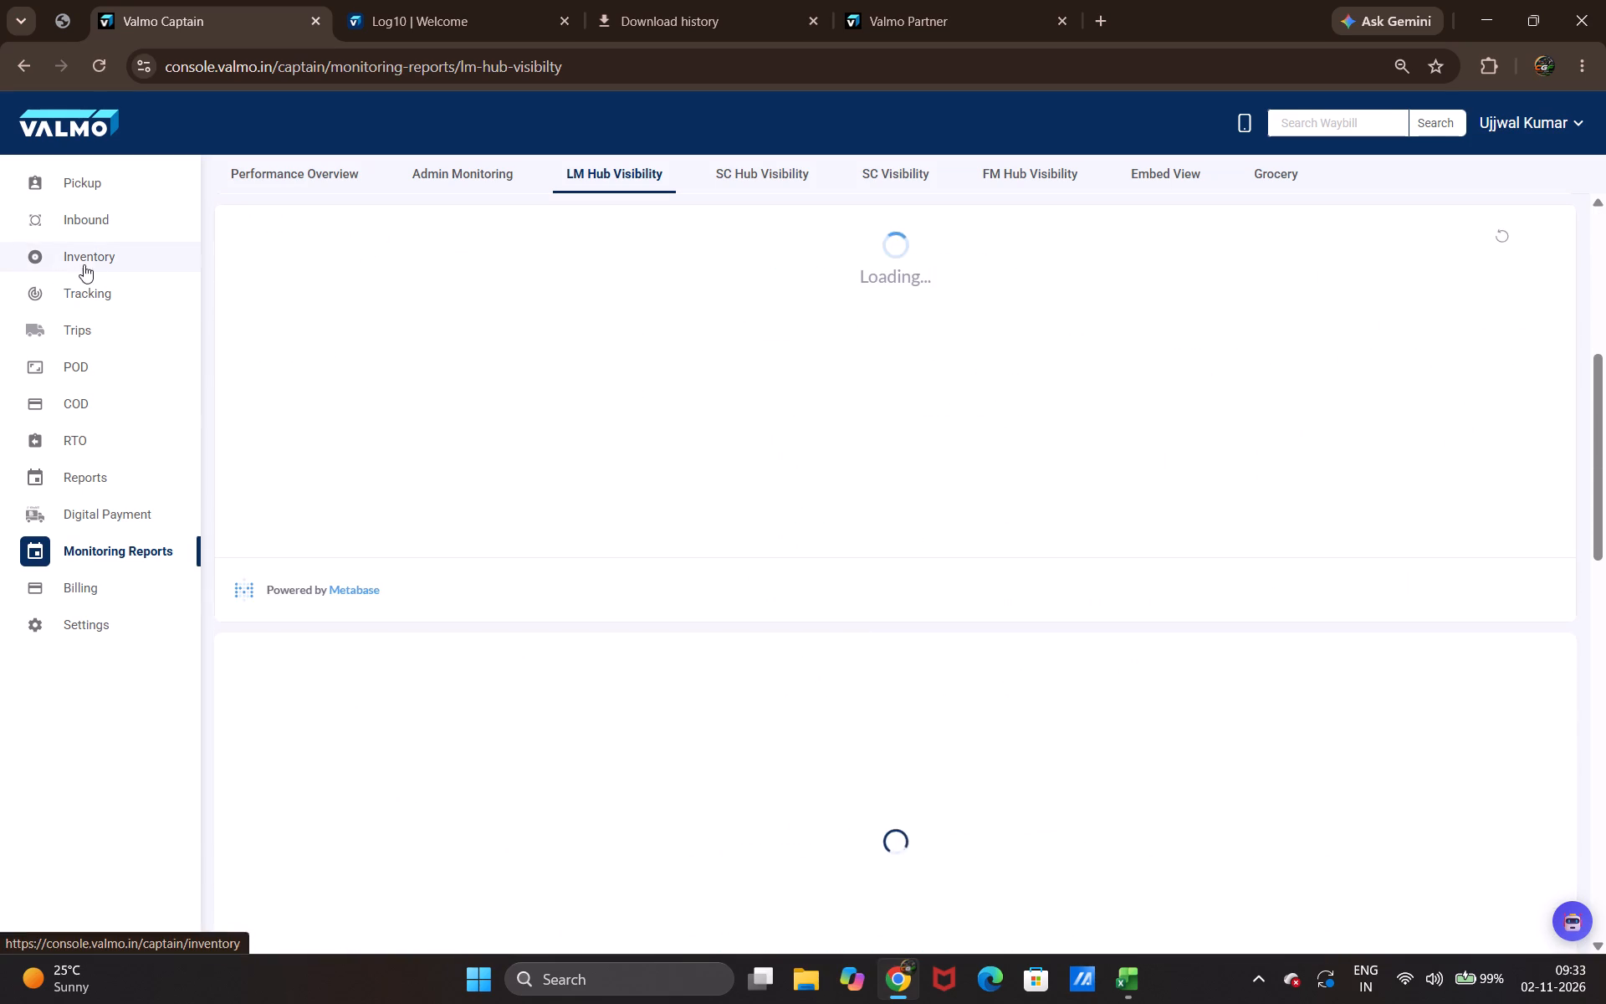
Open the inventory's waybill dashboard and load the waybill count and waybill list reports.
left_click(89, 257)
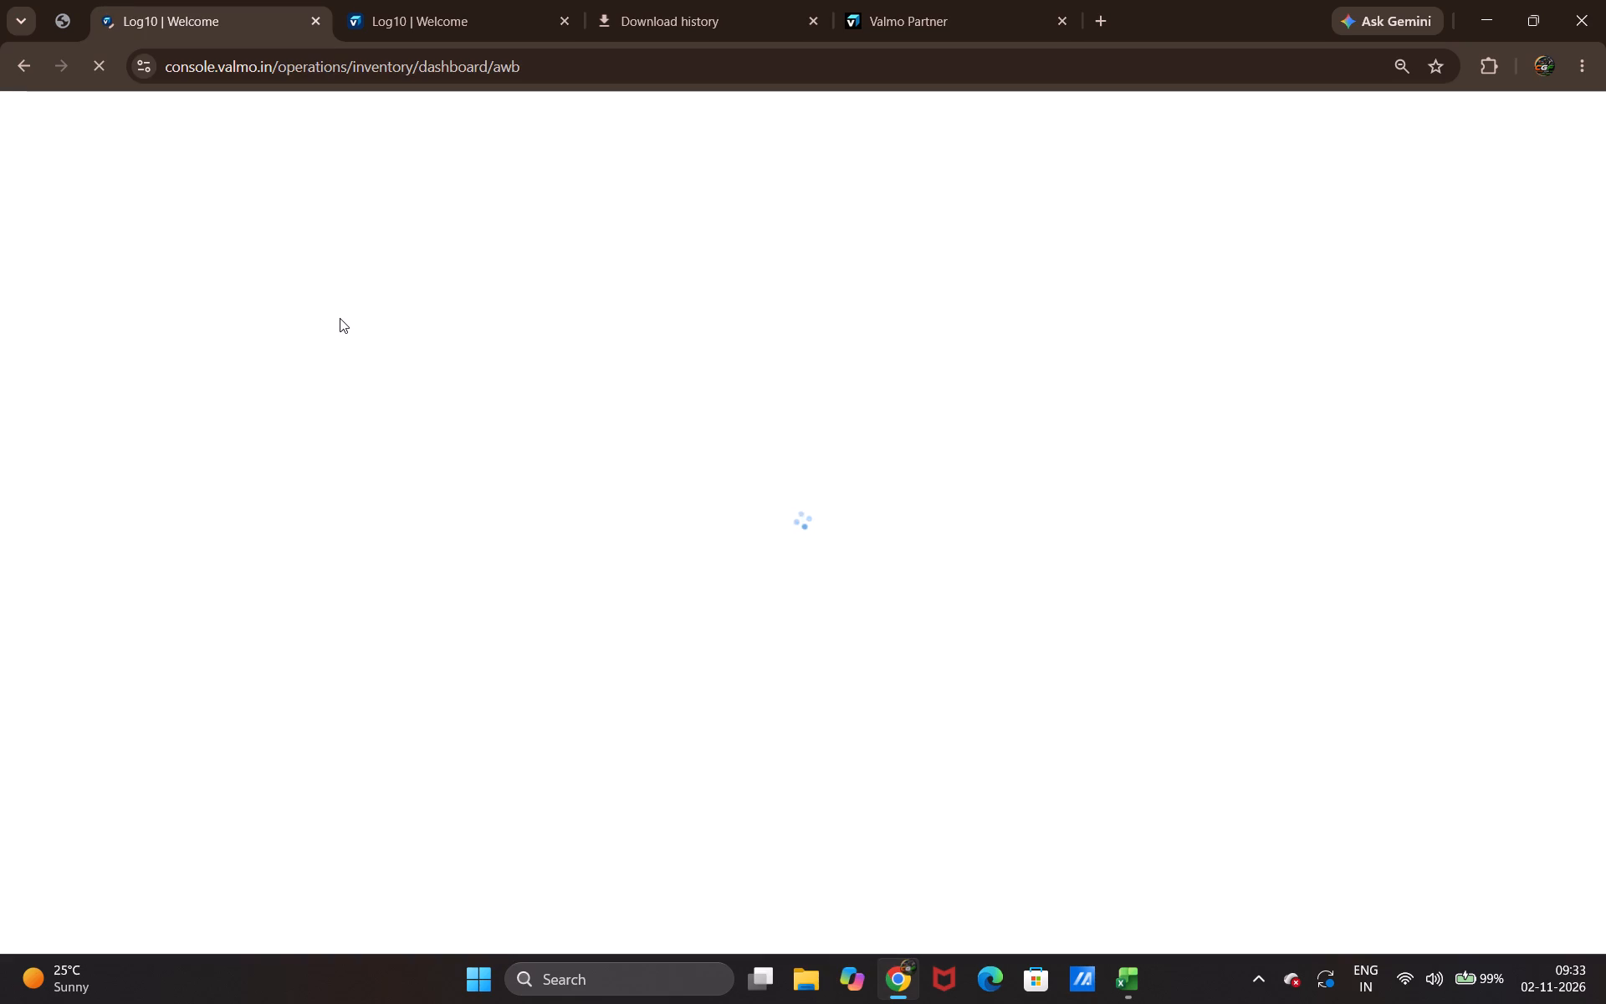
scroll(846, 454, "down", 4)
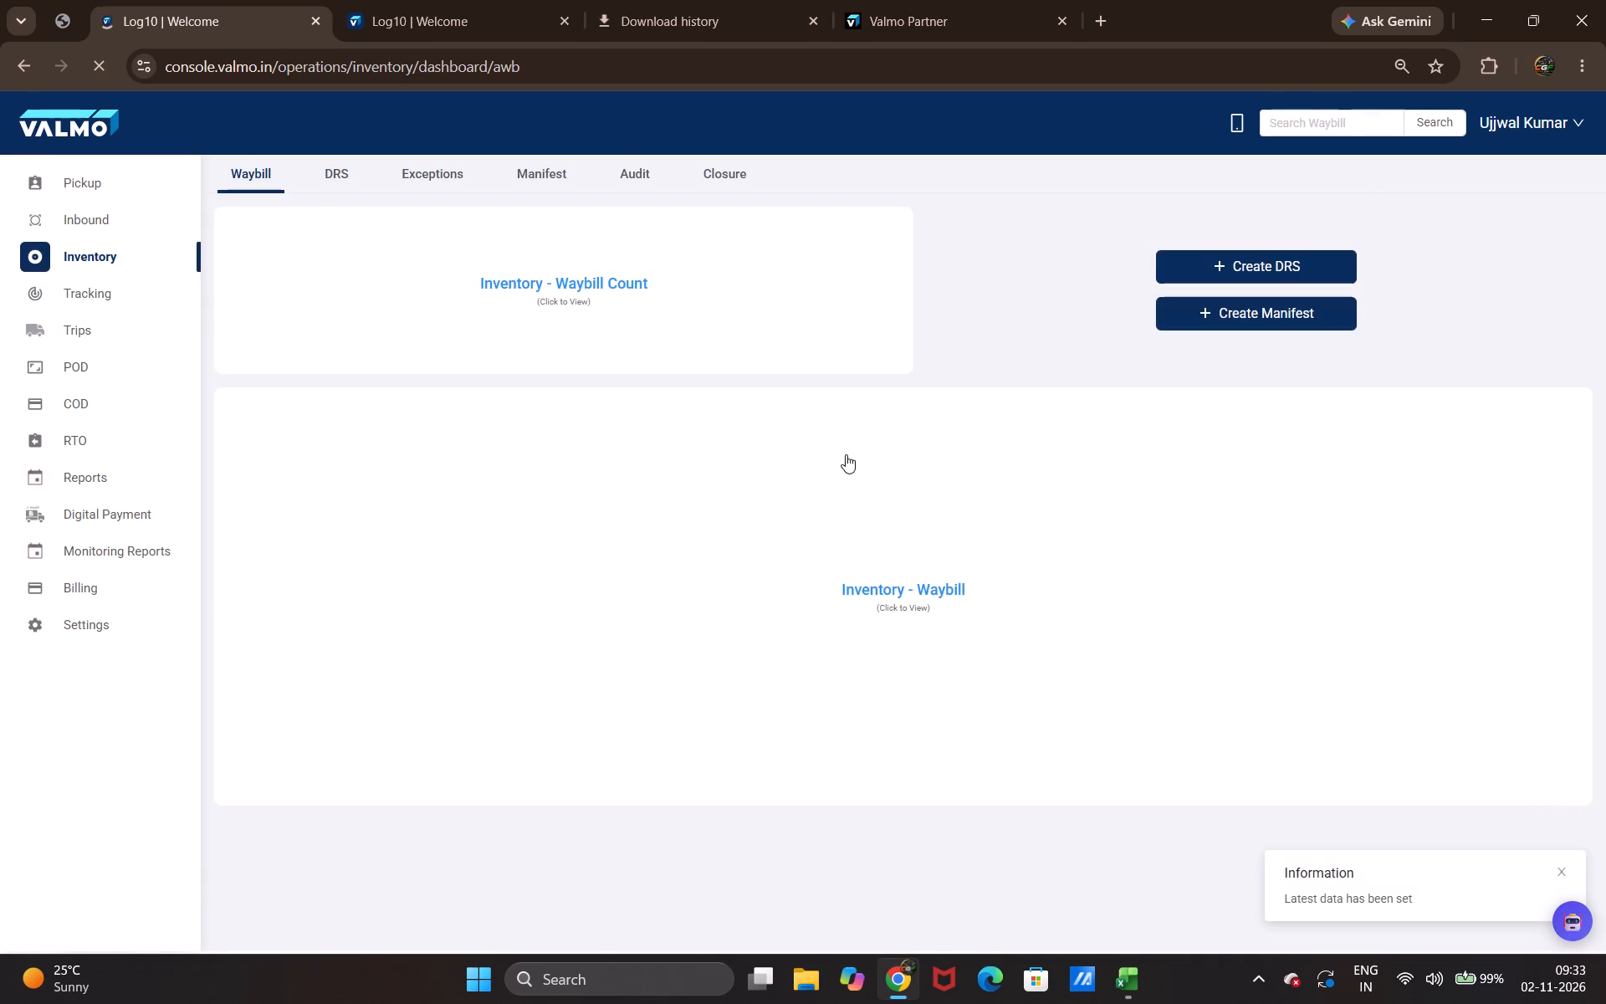
left_click(618, 341)
left_click(881, 532)
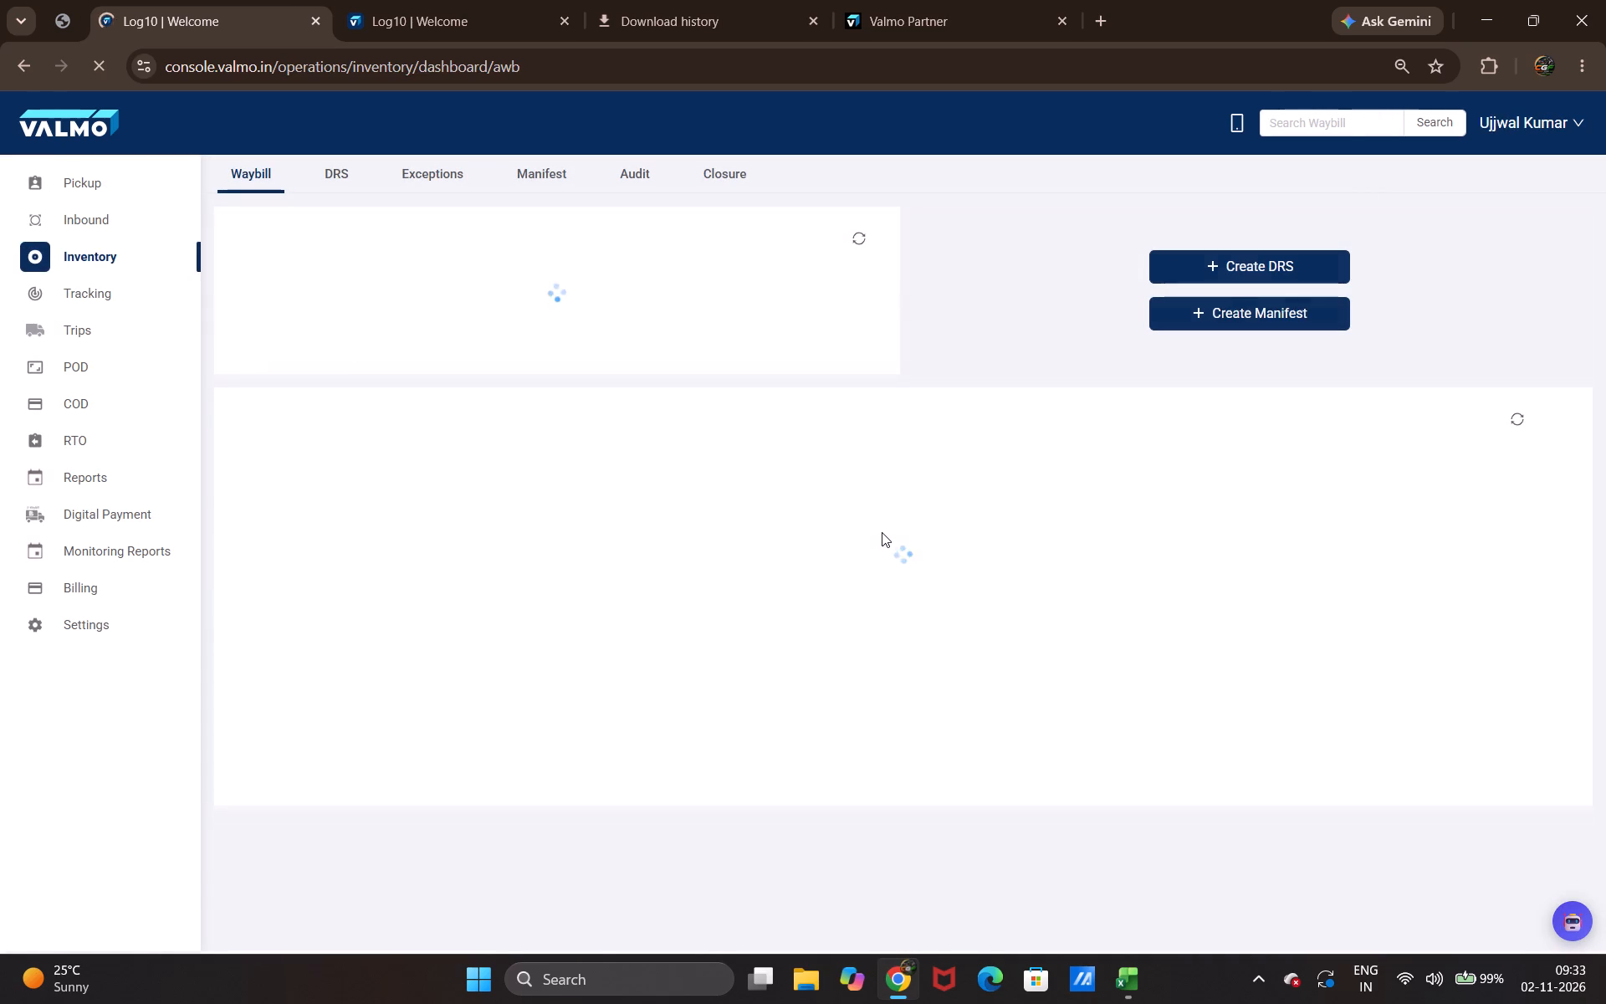
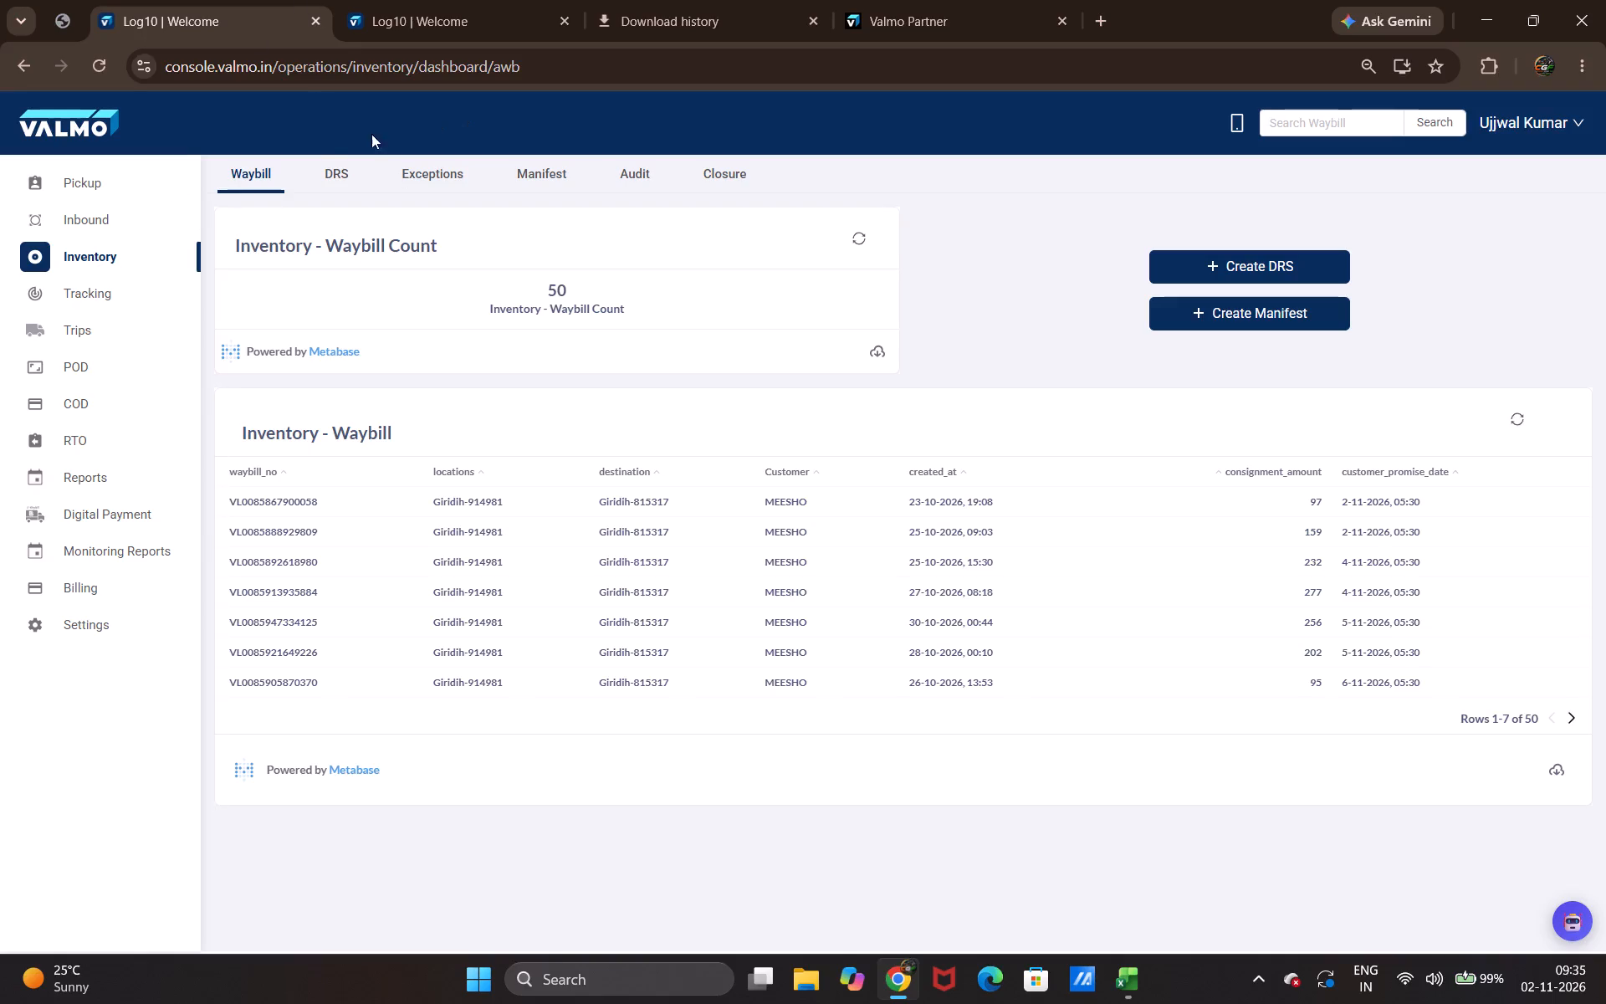
Examine the inventory's DRS list and return to the waybill dashboard.
left_click(339, 169)
scroll(620, 412, "down", 1)
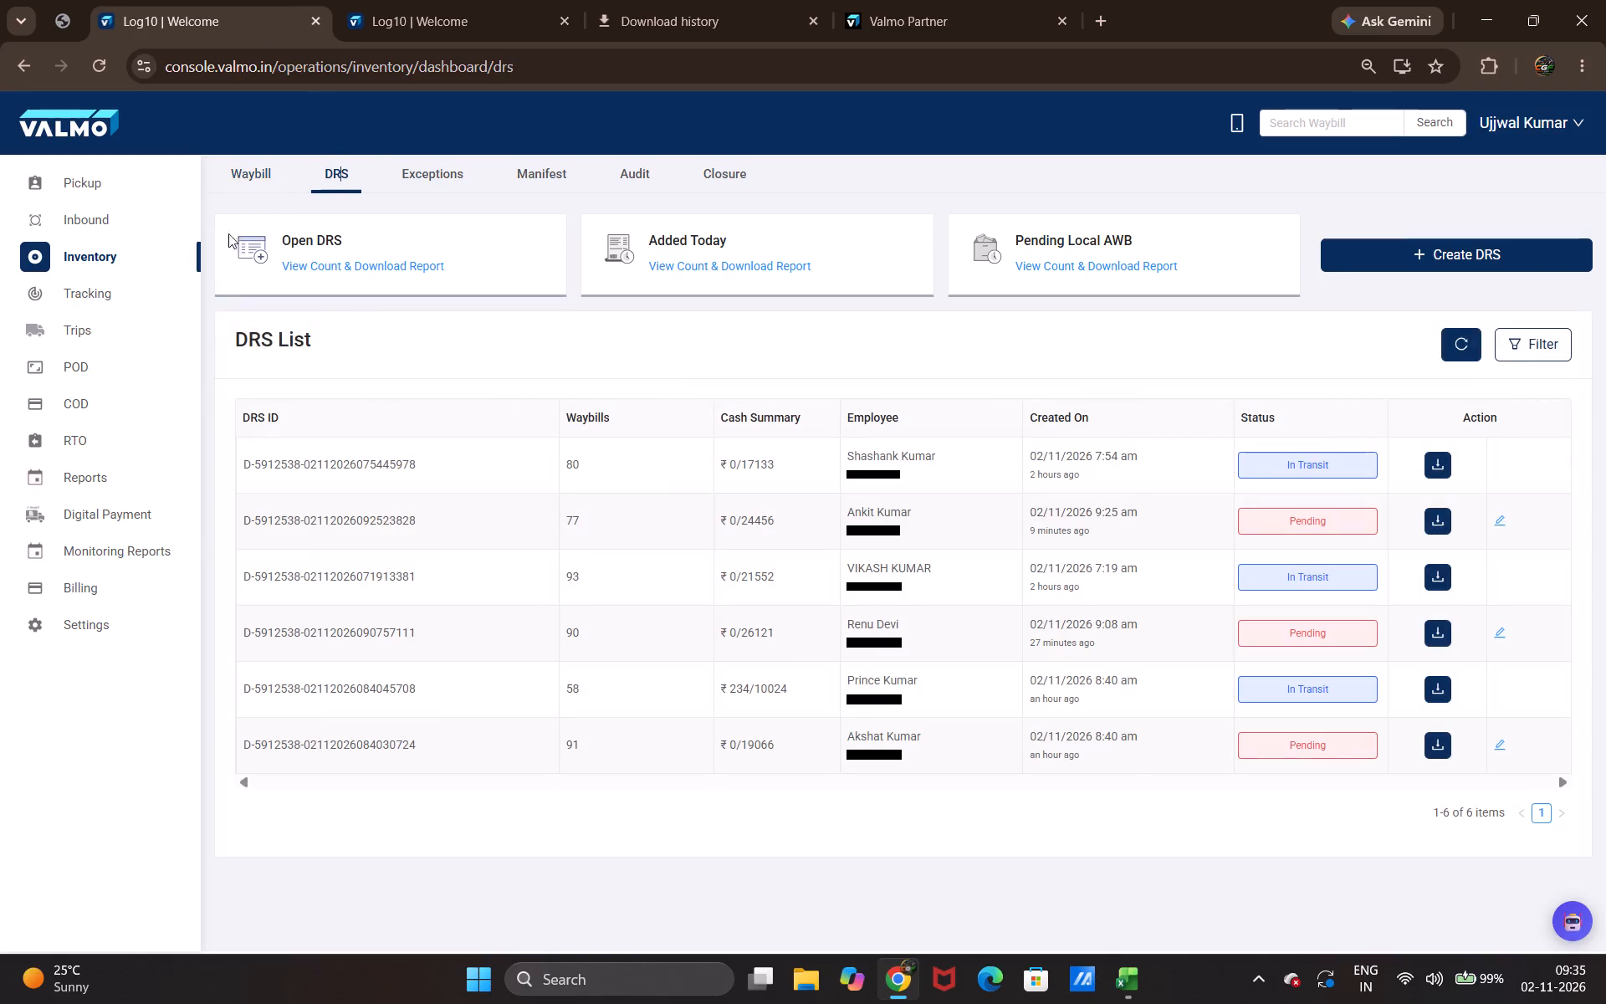
left_click(242, 165)
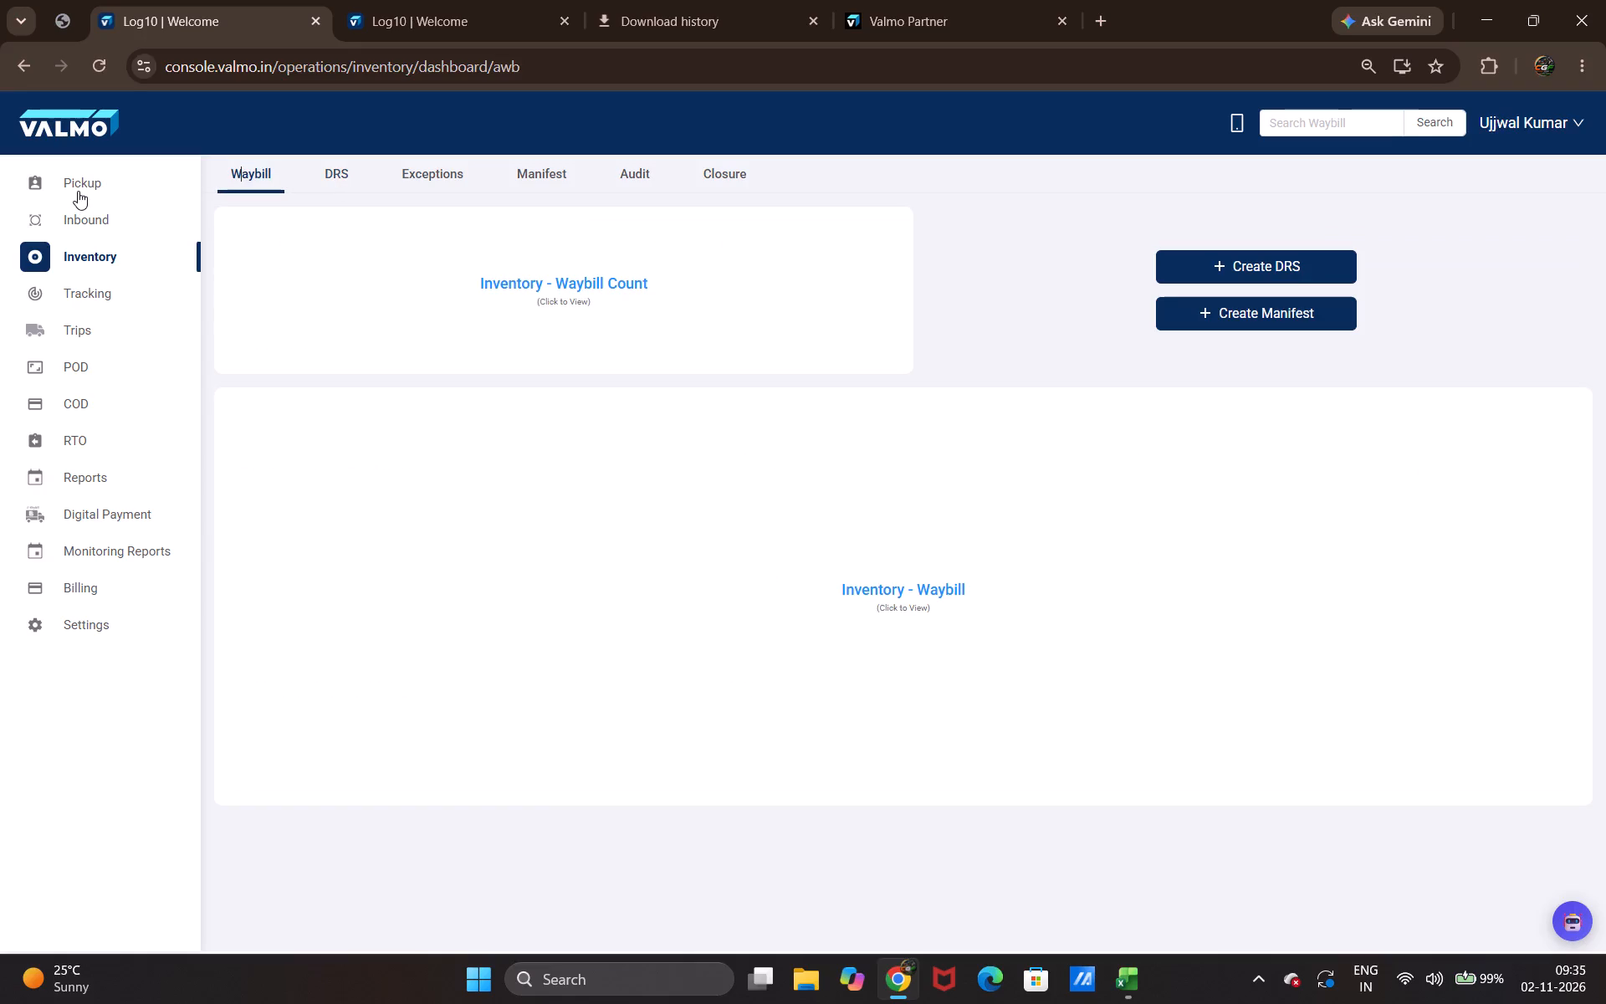
Open the Manage Reverse Pickup page, refresh today's events in the second Valmo console window, and examine the pickup counts and list.
left_click(78, 190)
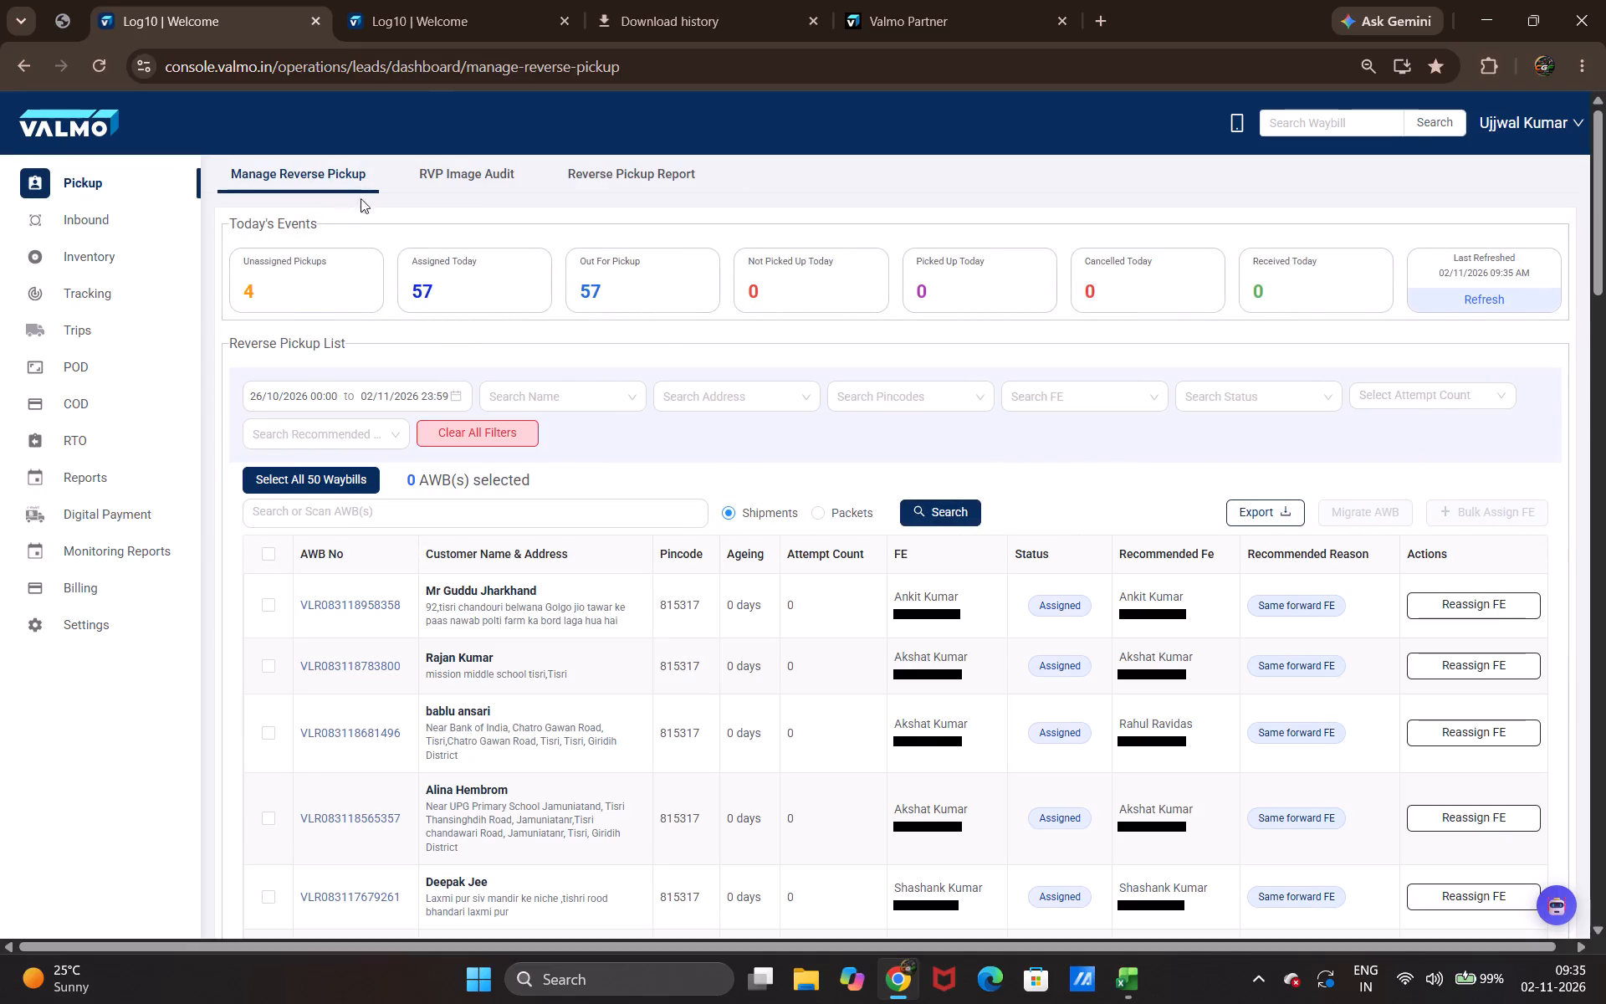
left_click(371, 10)
scroll(692, 408, "up", 12)
left_click(1472, 298)
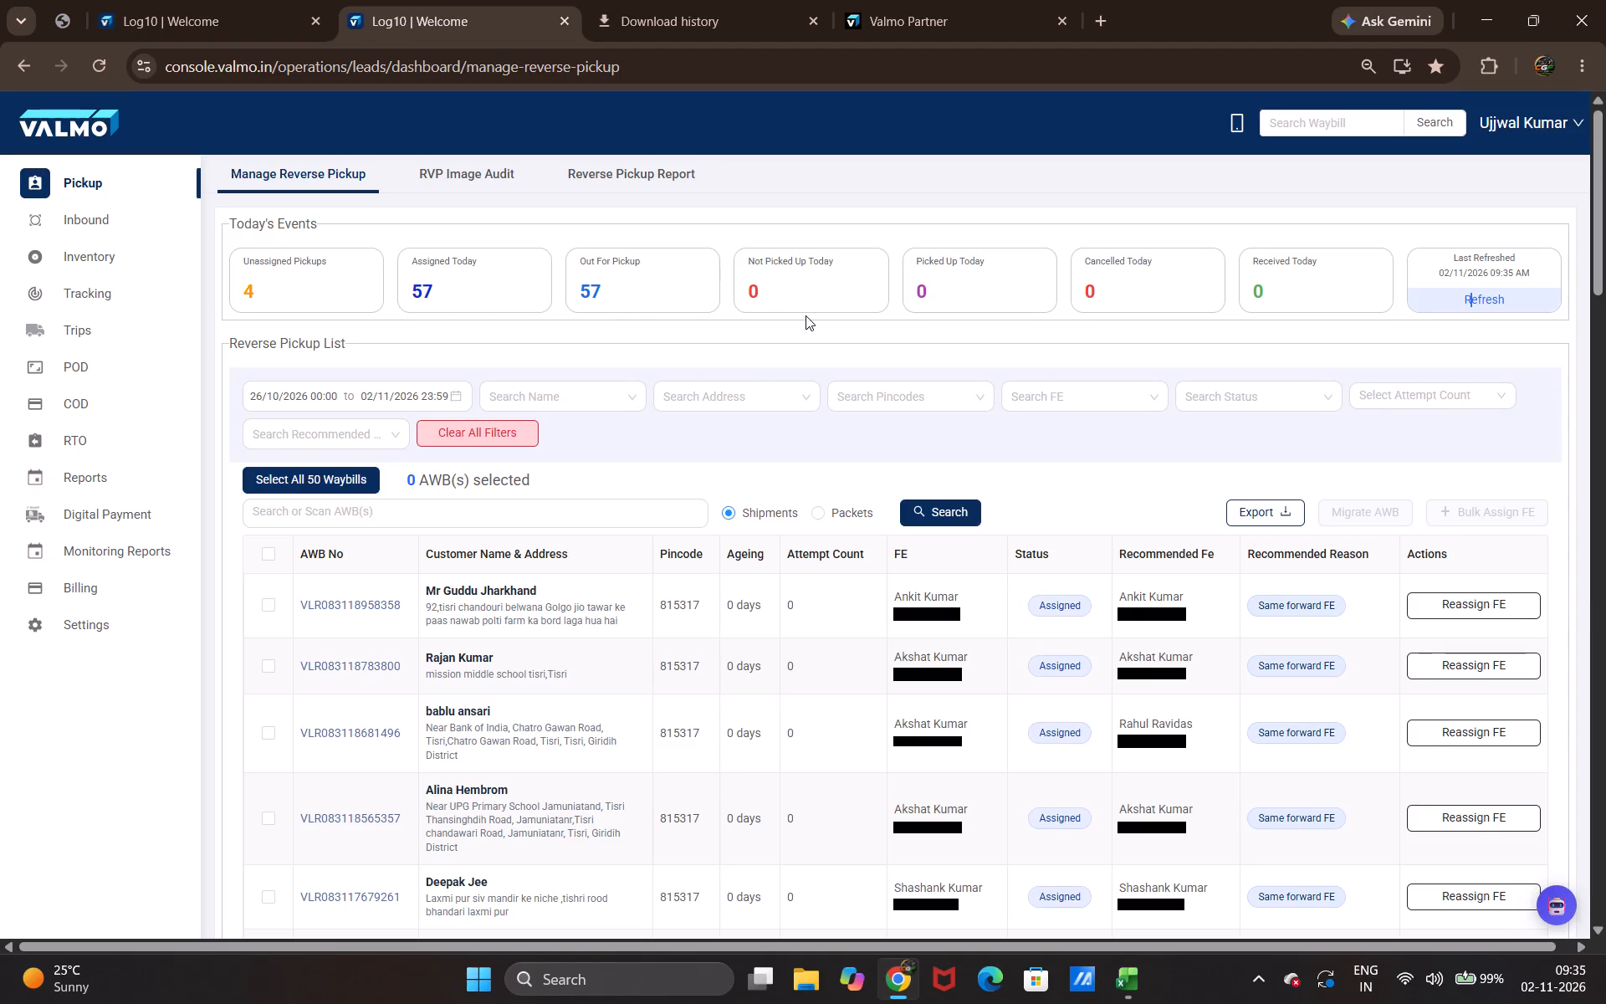
scroll(806, 315, "up", 1)
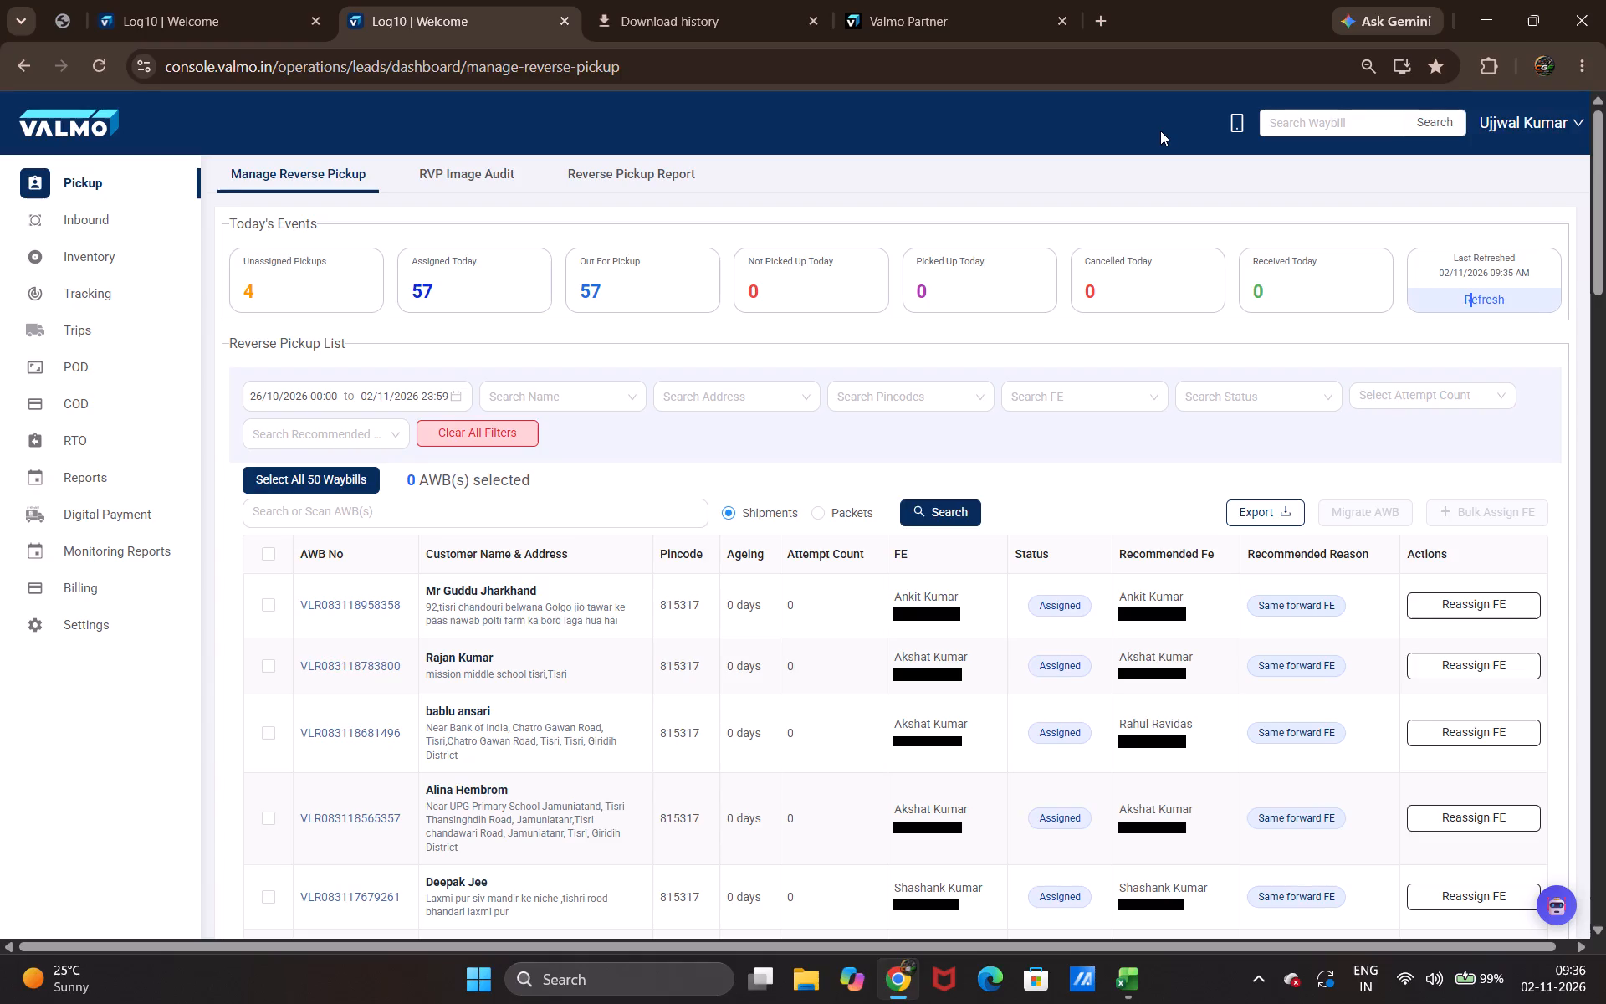
scroll(861, 94, "down", 4)
scroll(927, 155, "up", 7)
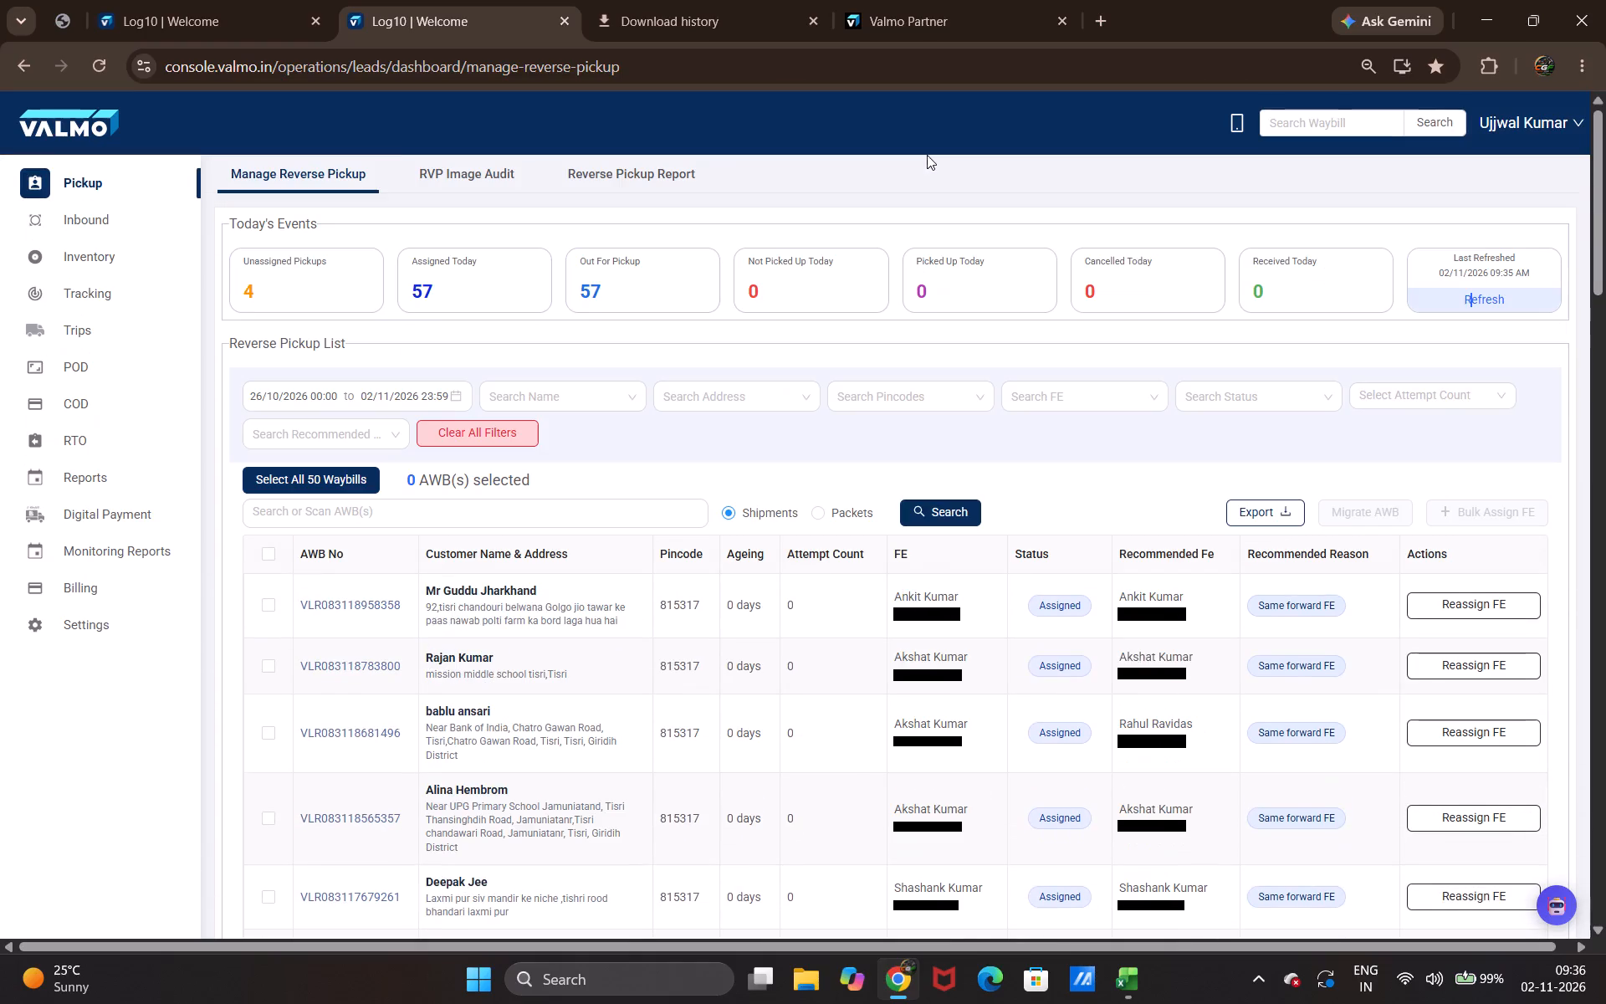
scroll(927, 155, "up", 5)
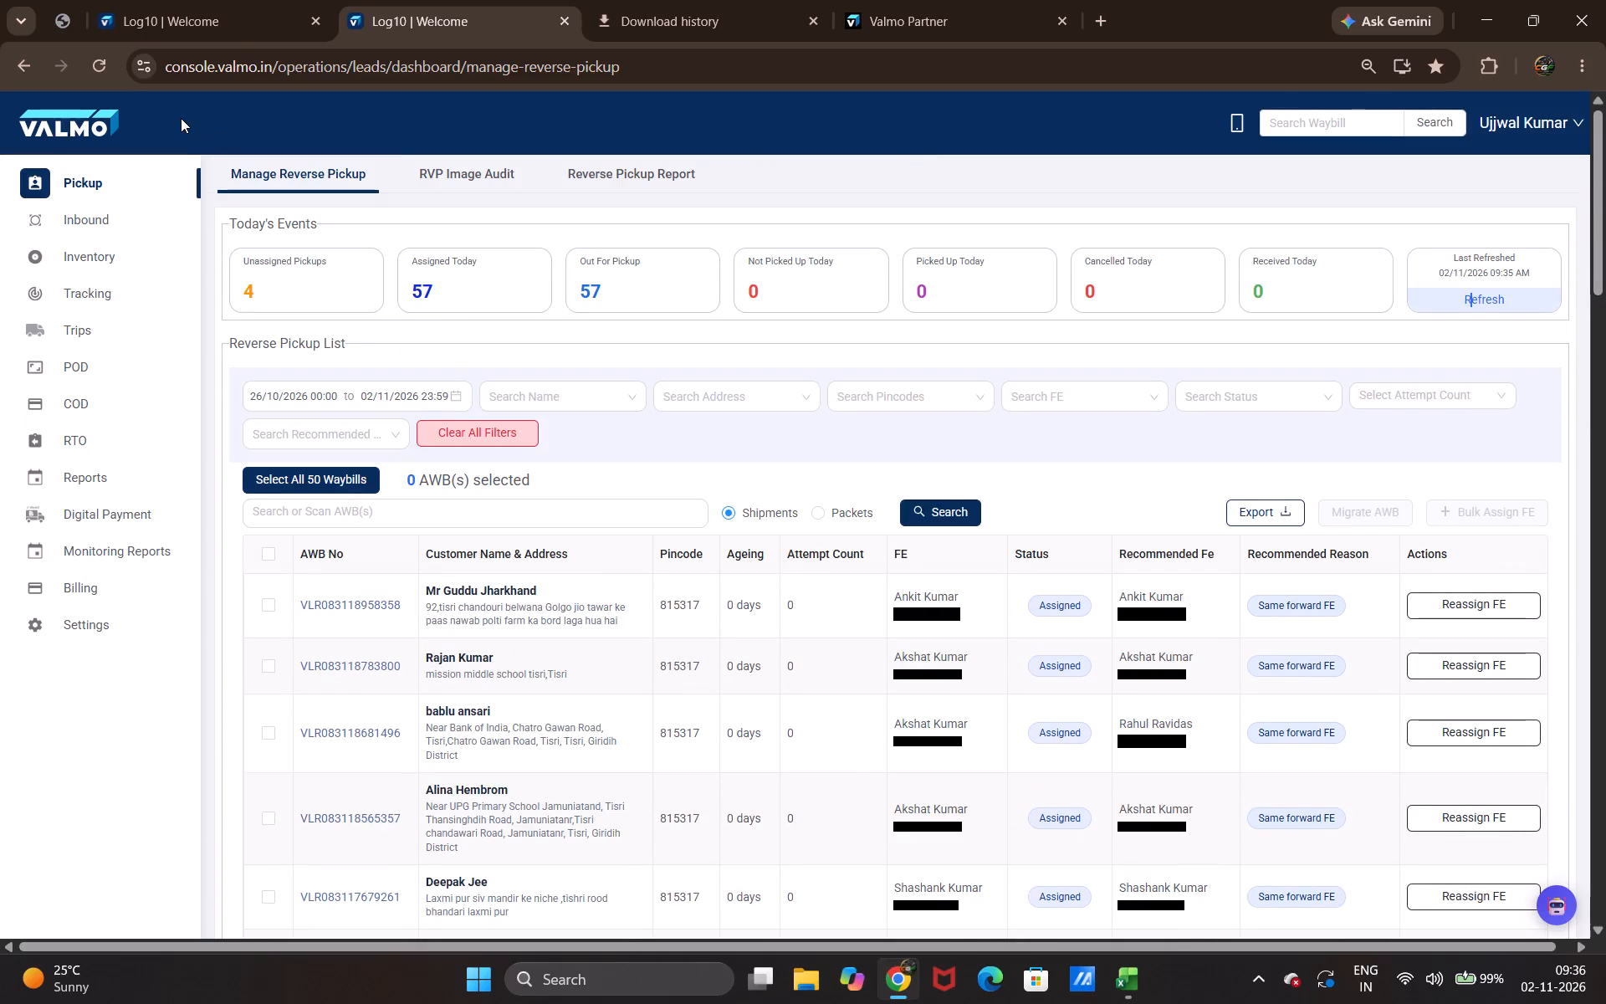
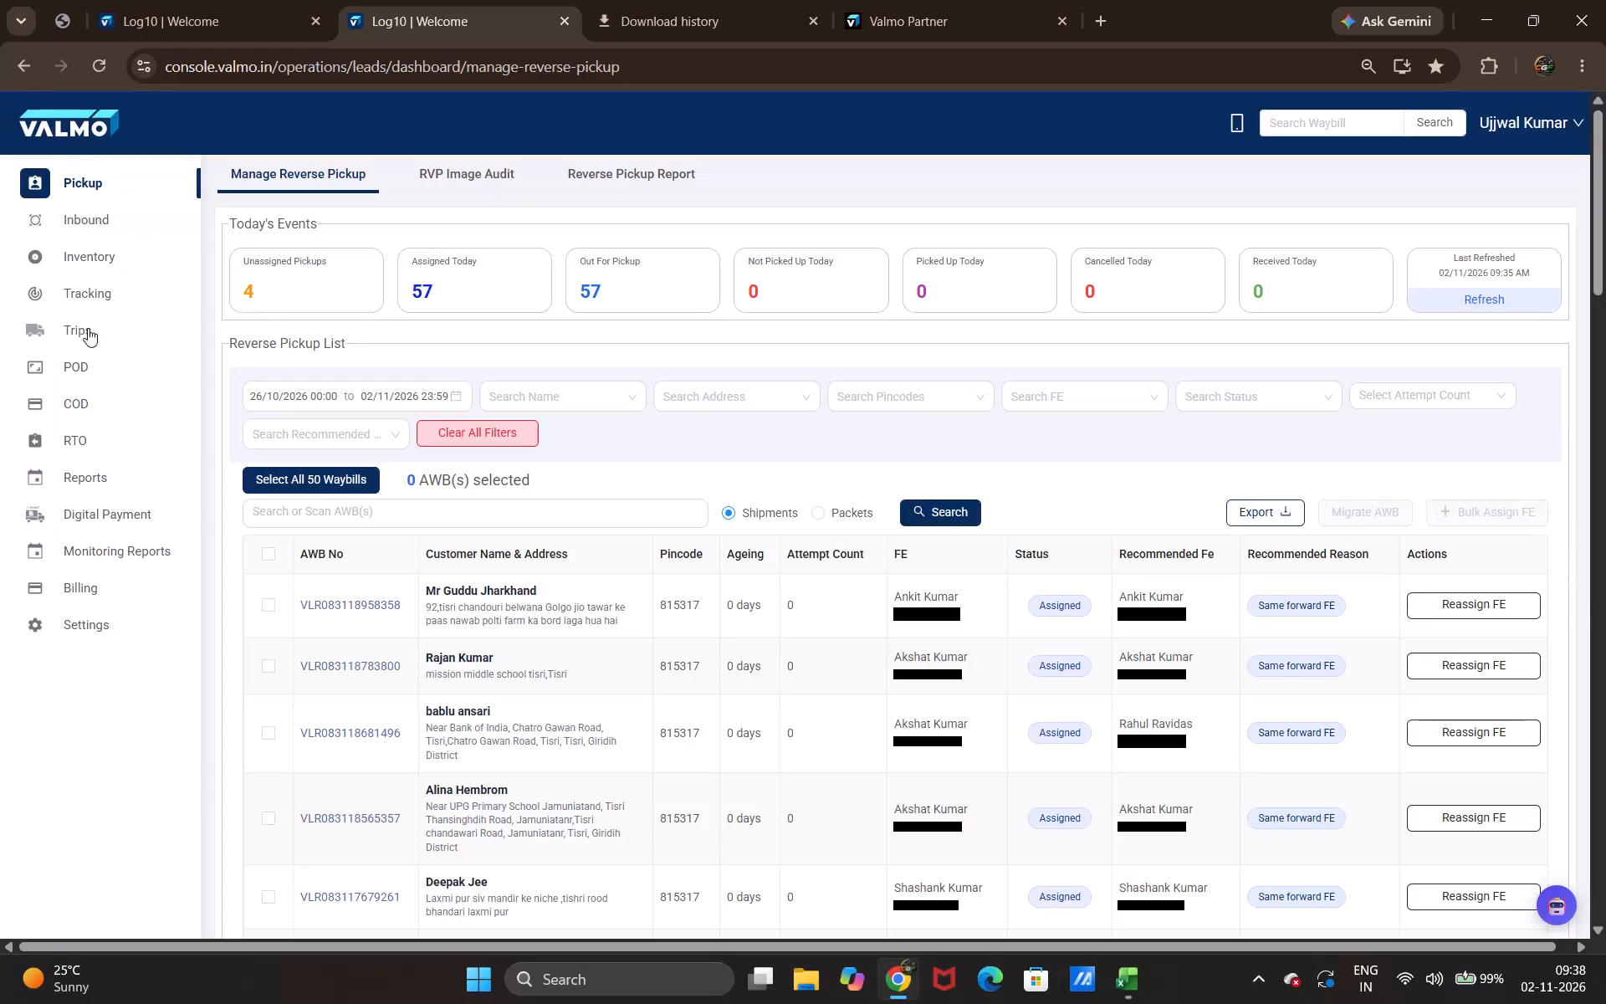
left_click(79, 289)
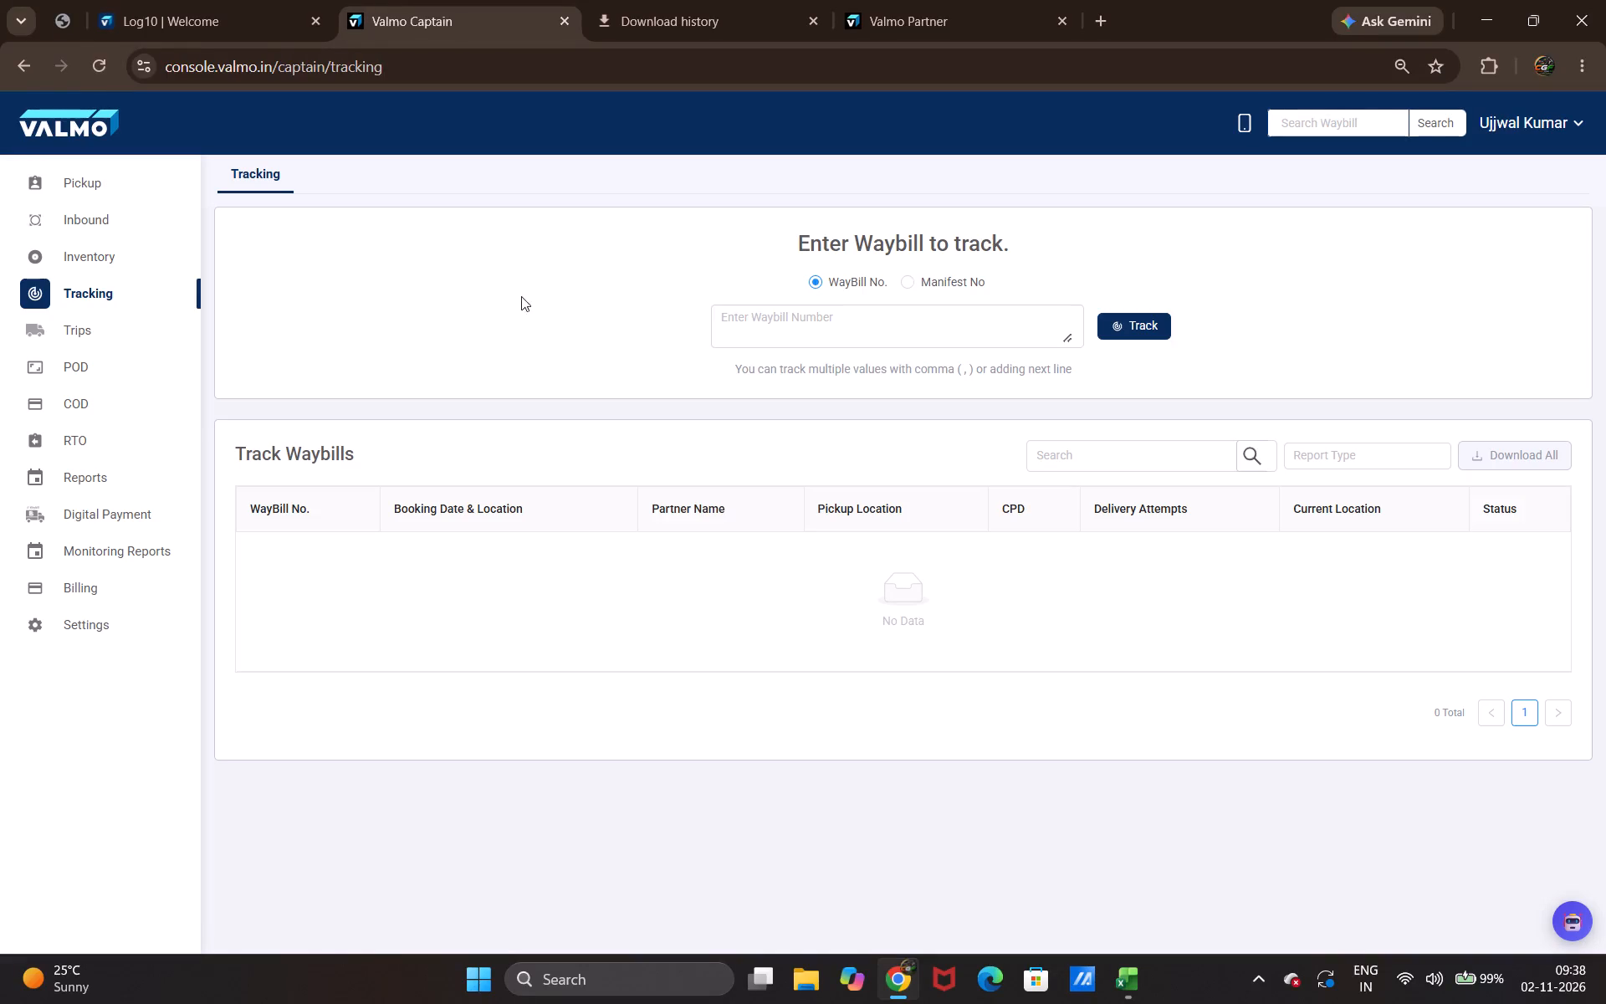
left_click(801, 334)
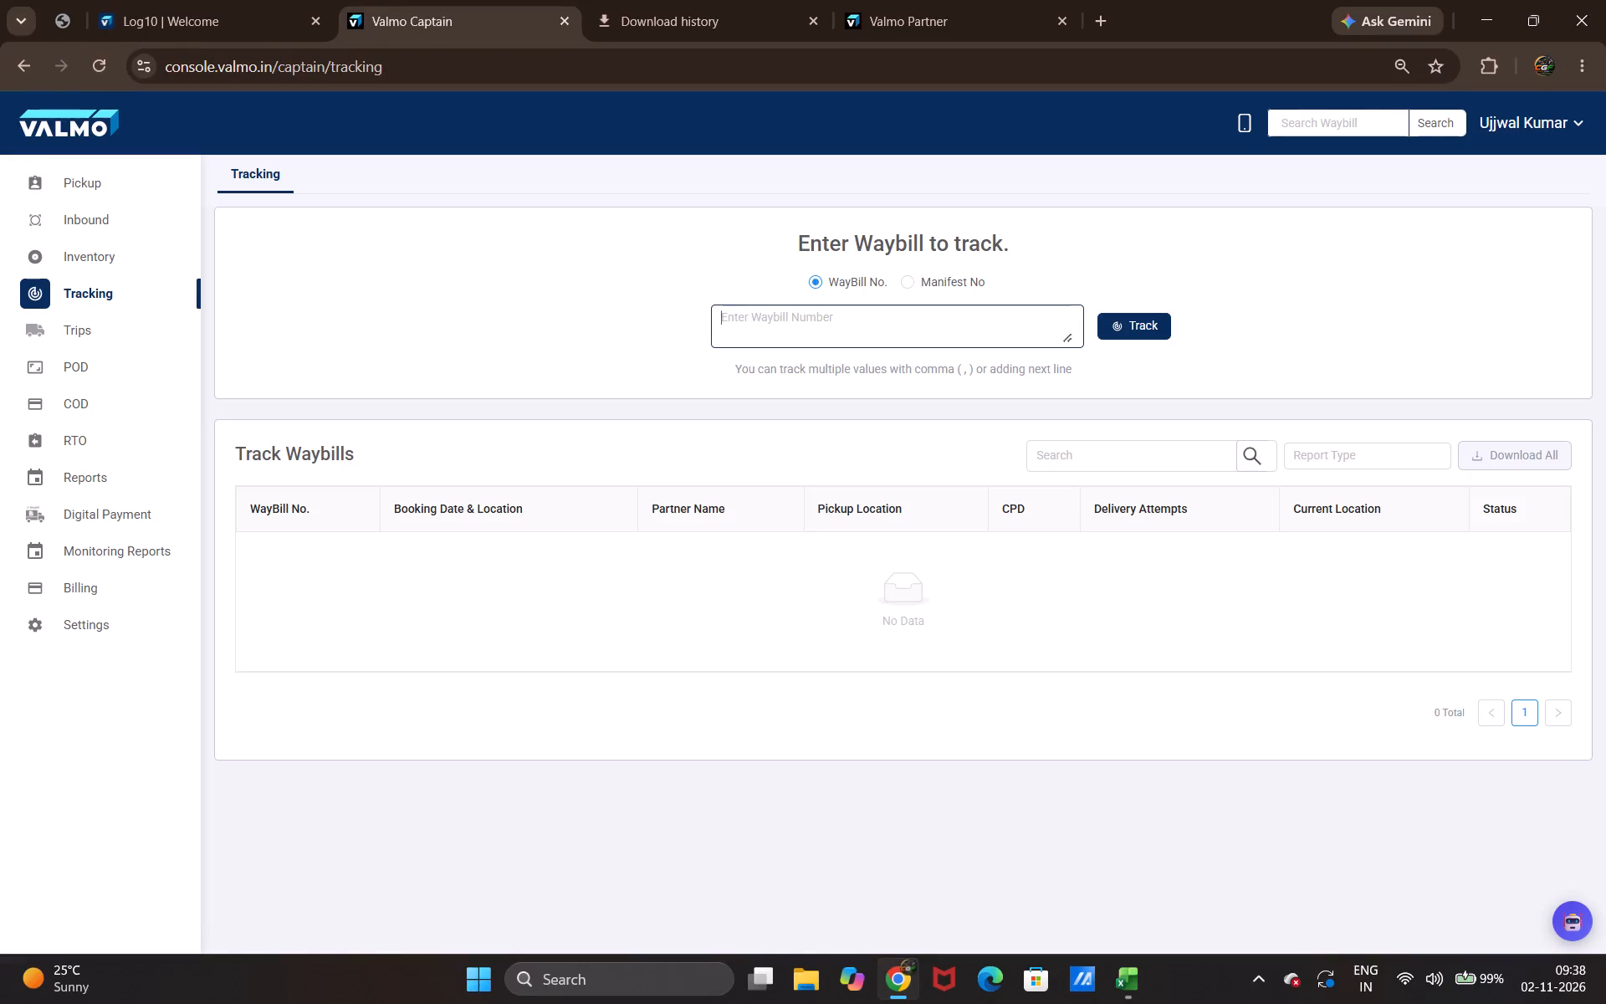
scroll(804, 330, "down", 1)
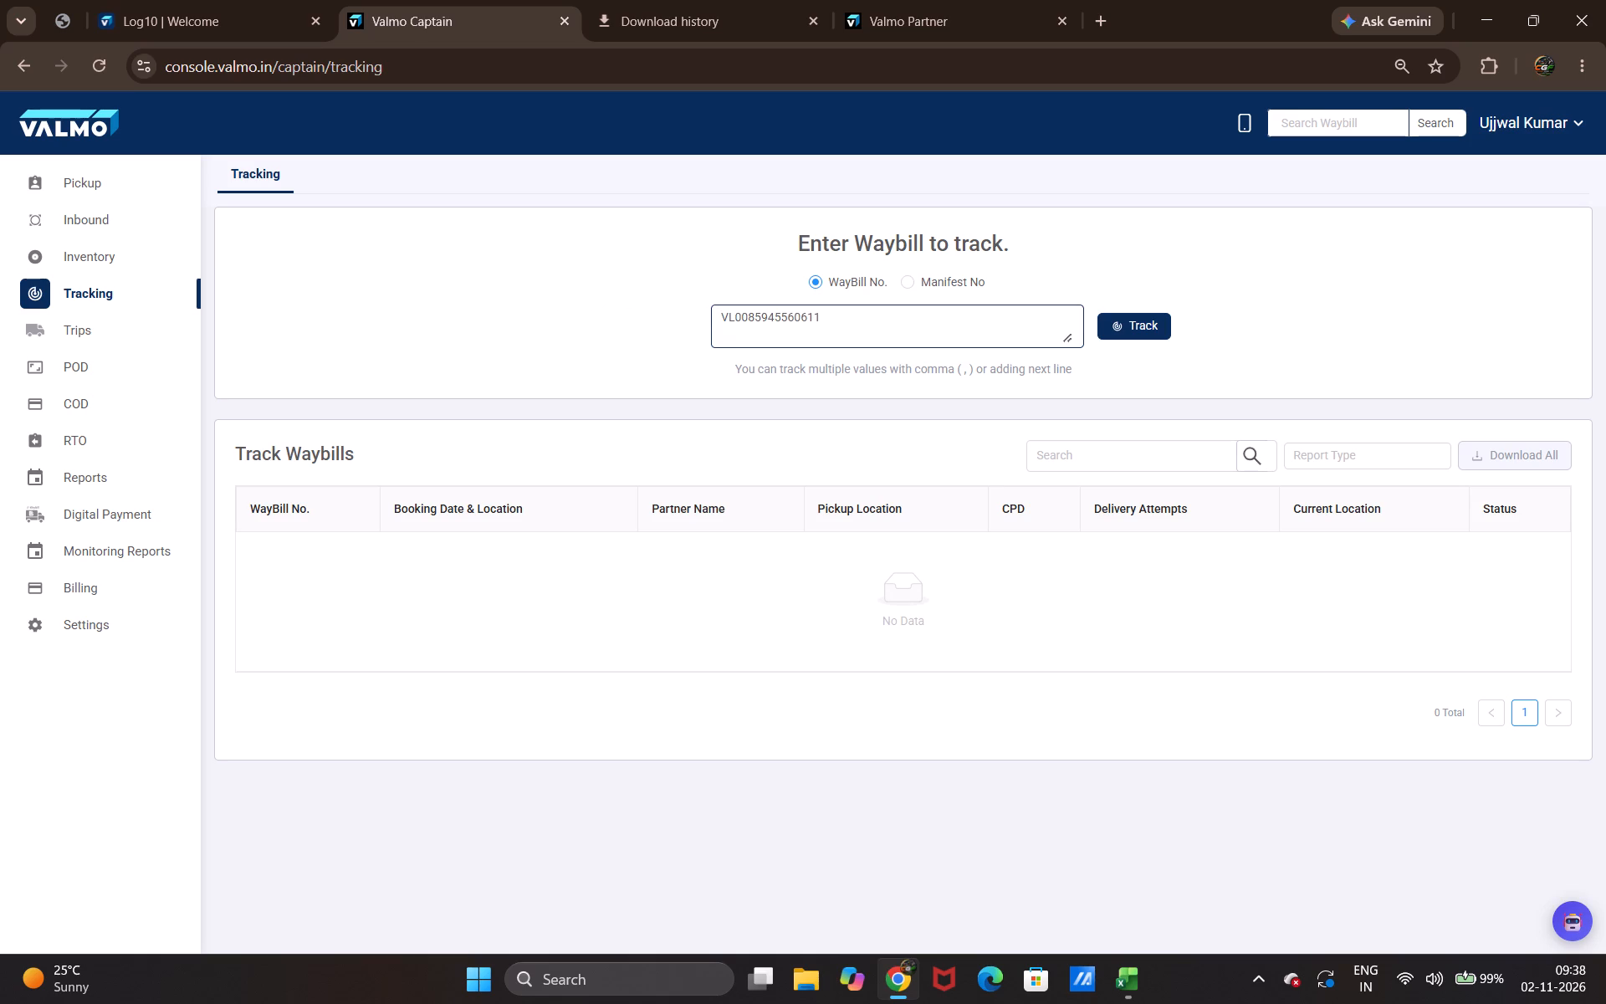
left_click(1151, 322)
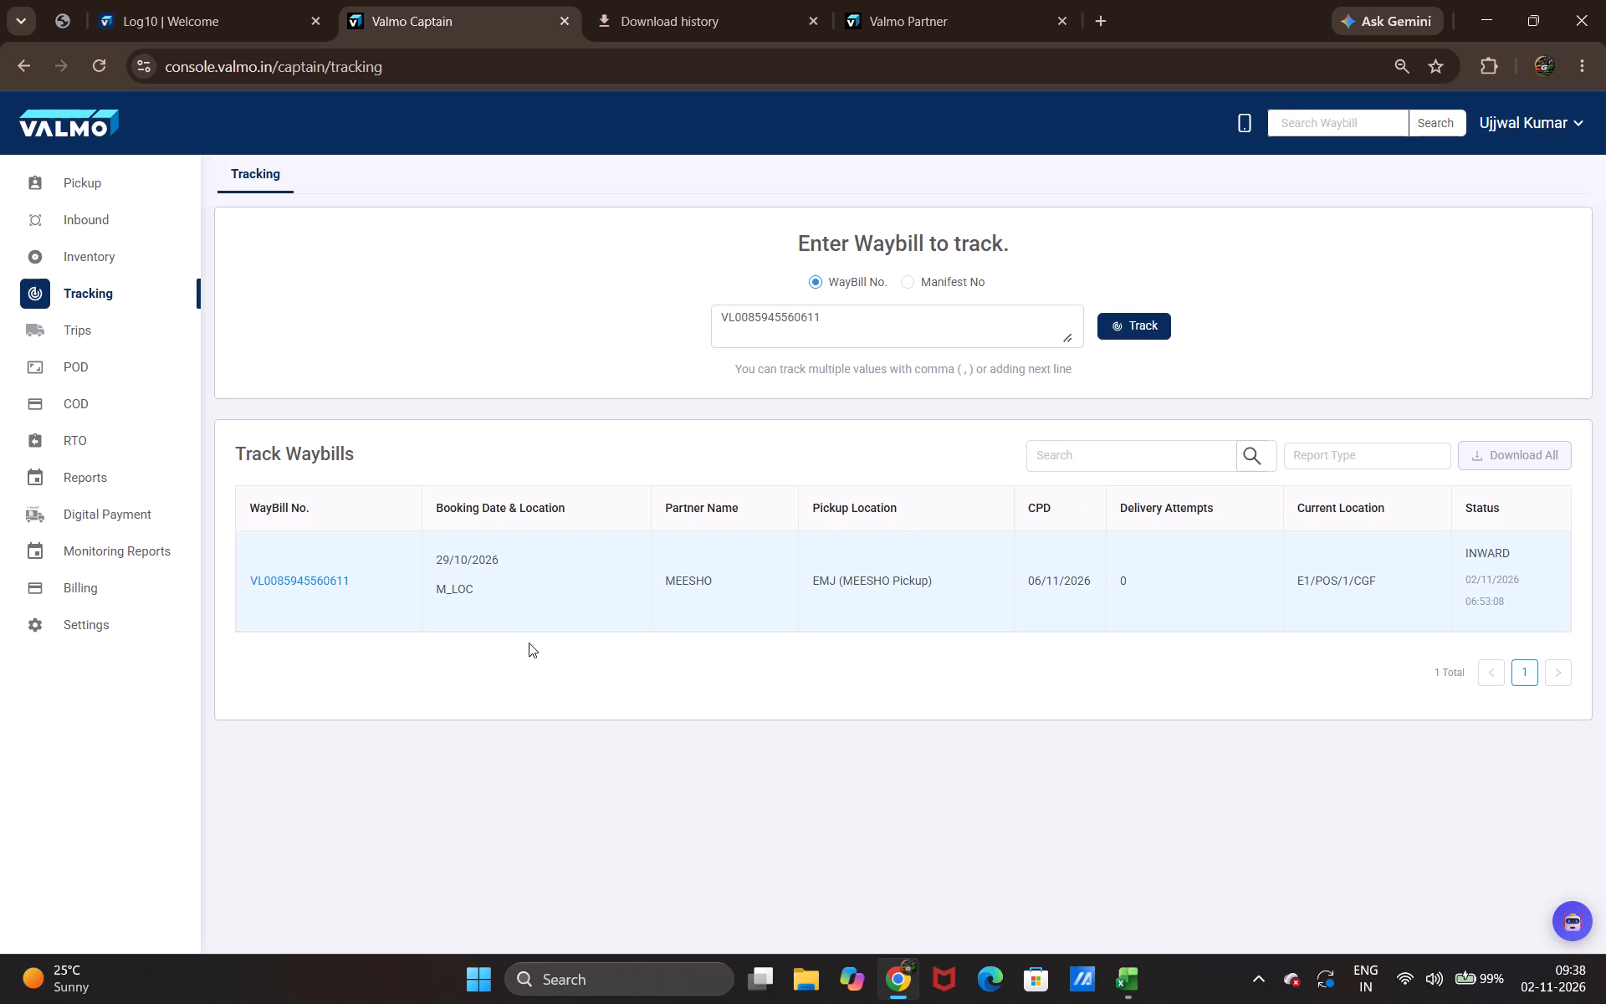
left_click(315, 576)
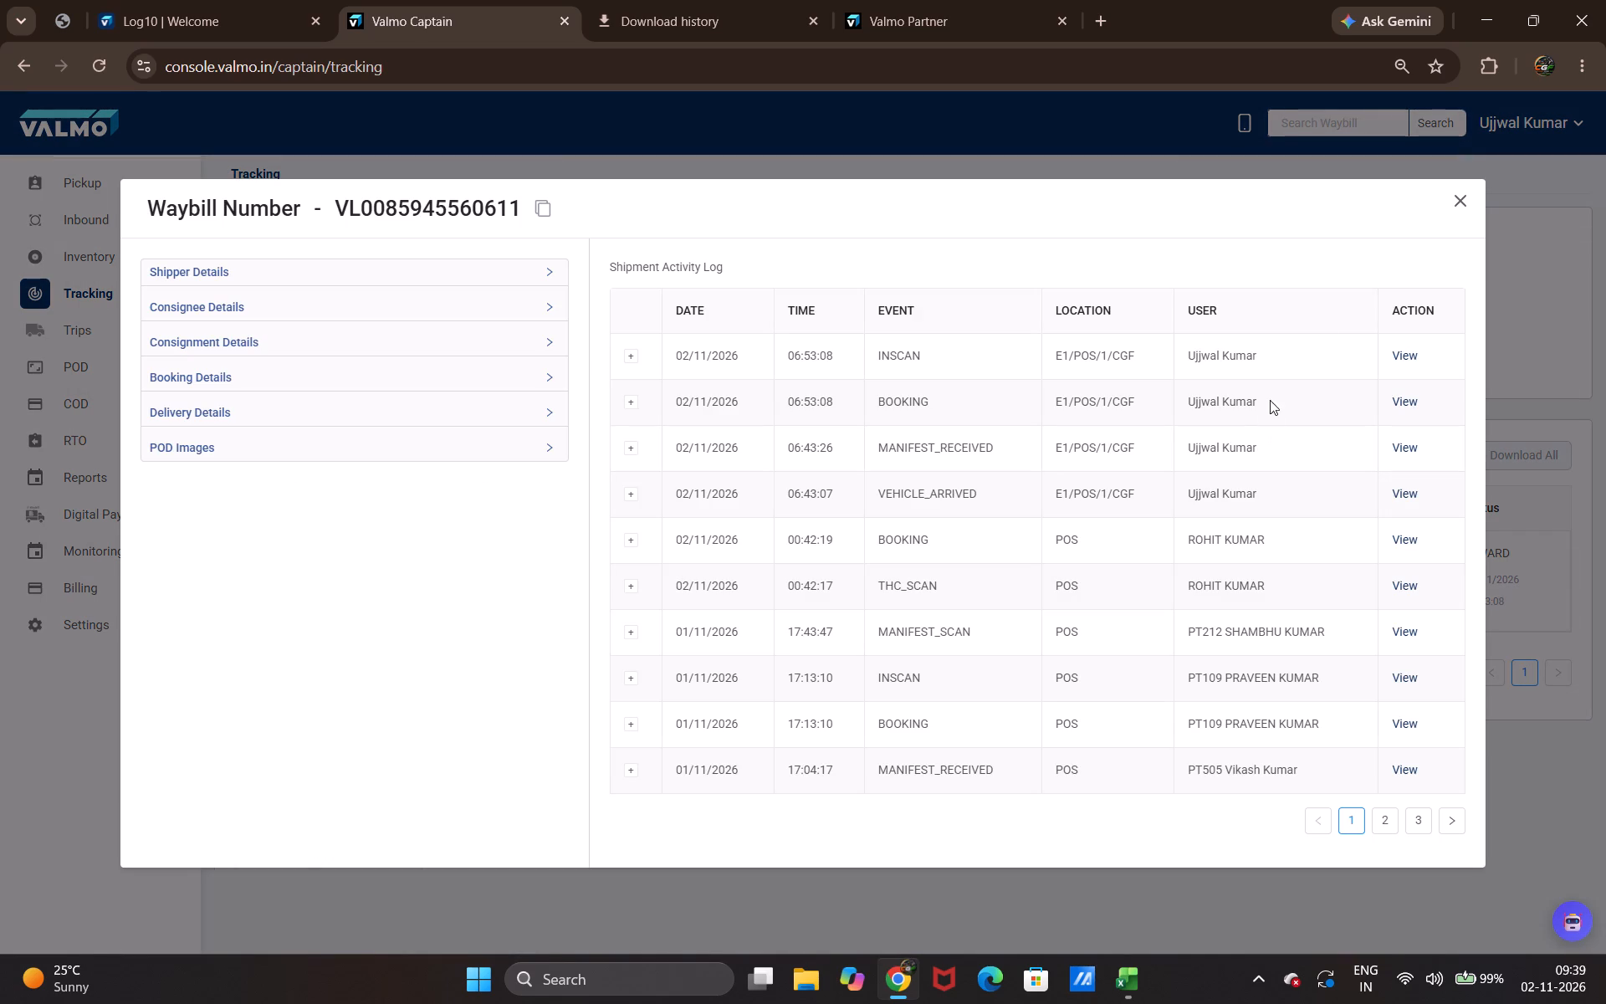
left_click(1460, 200)
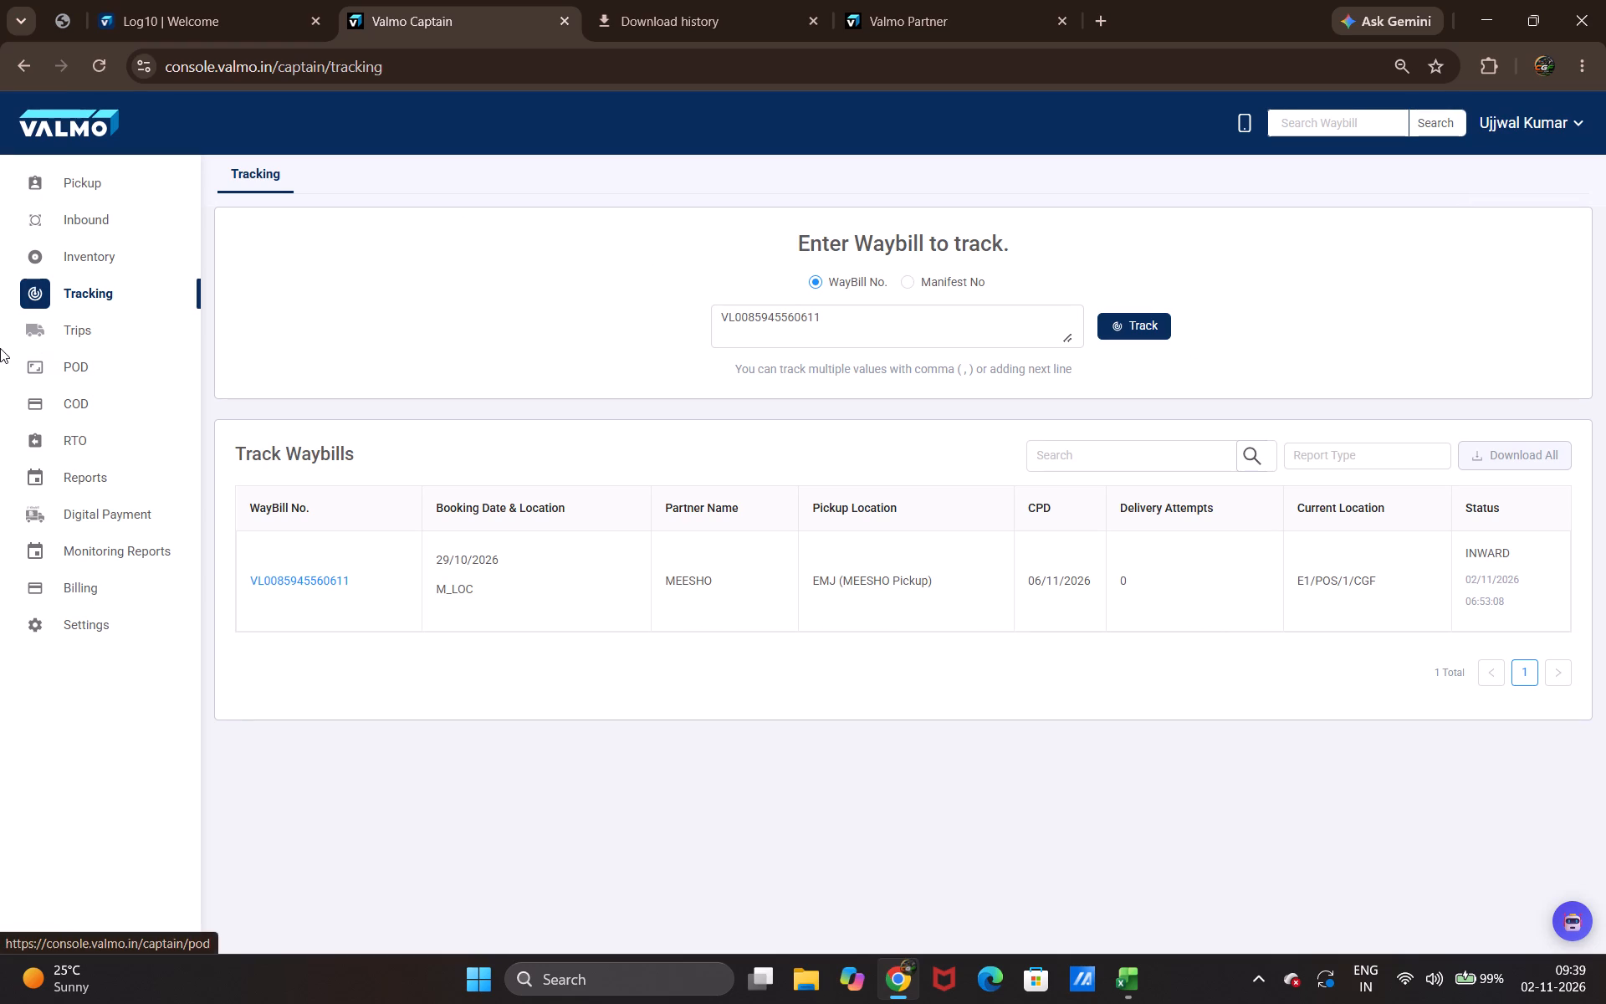
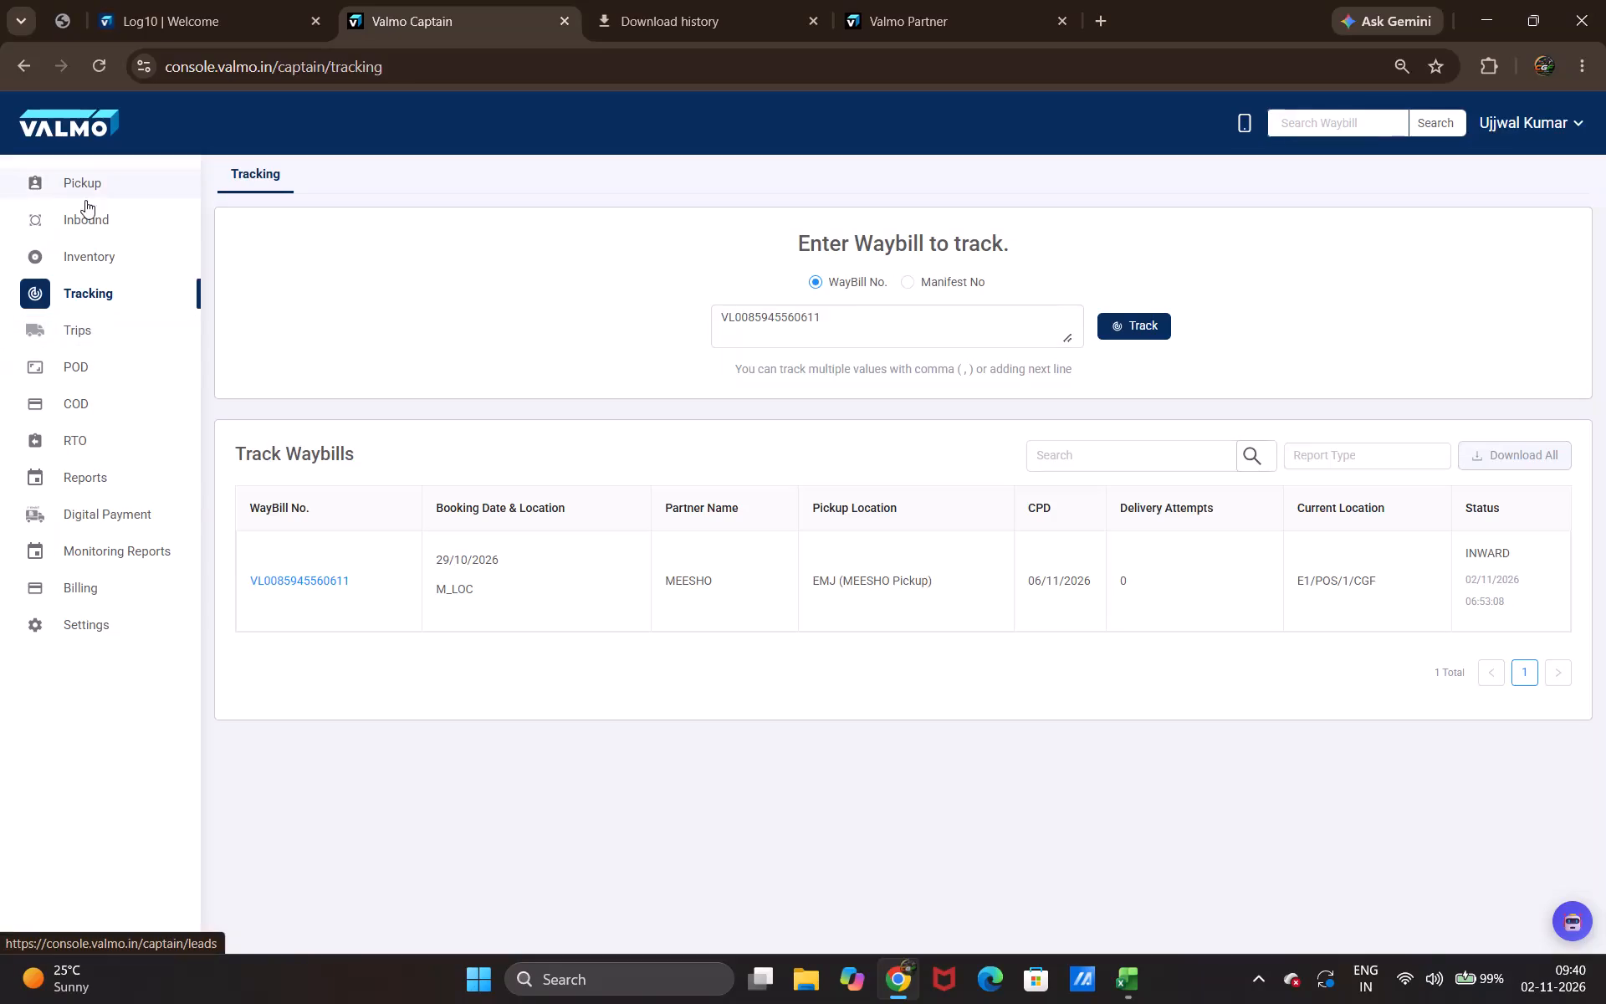
Open Manage Reverse Pickup in the Pickup section and review today's events and the reverse pickup list.
left_click(104, 197)
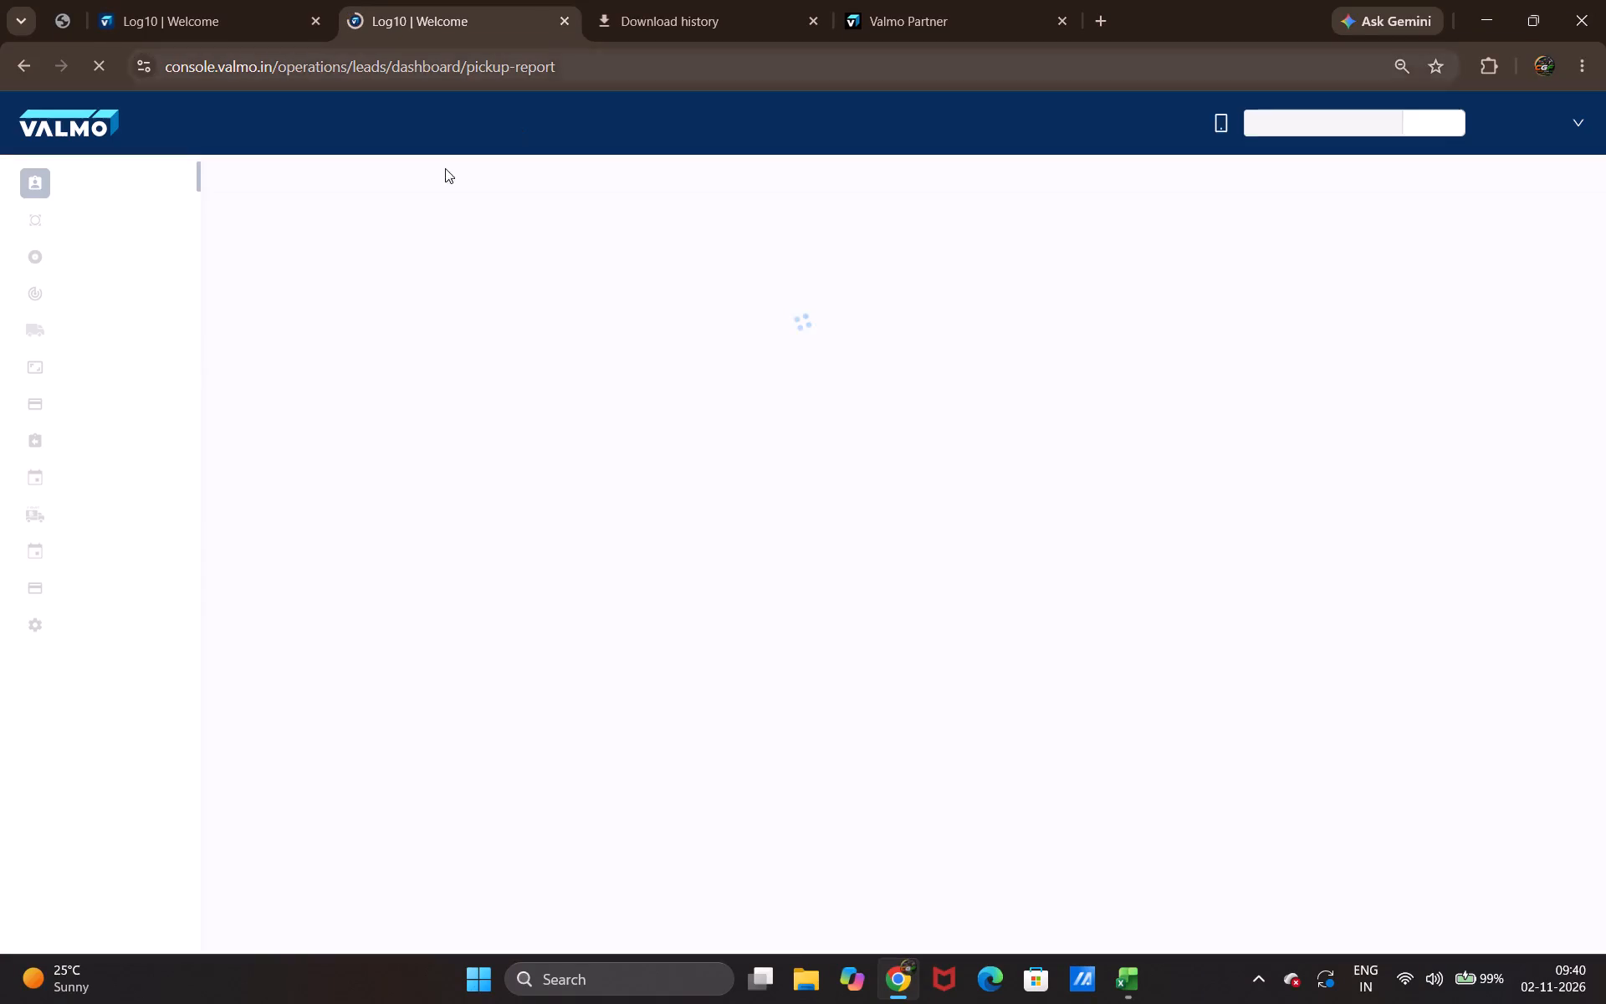
left_click(297, 175)
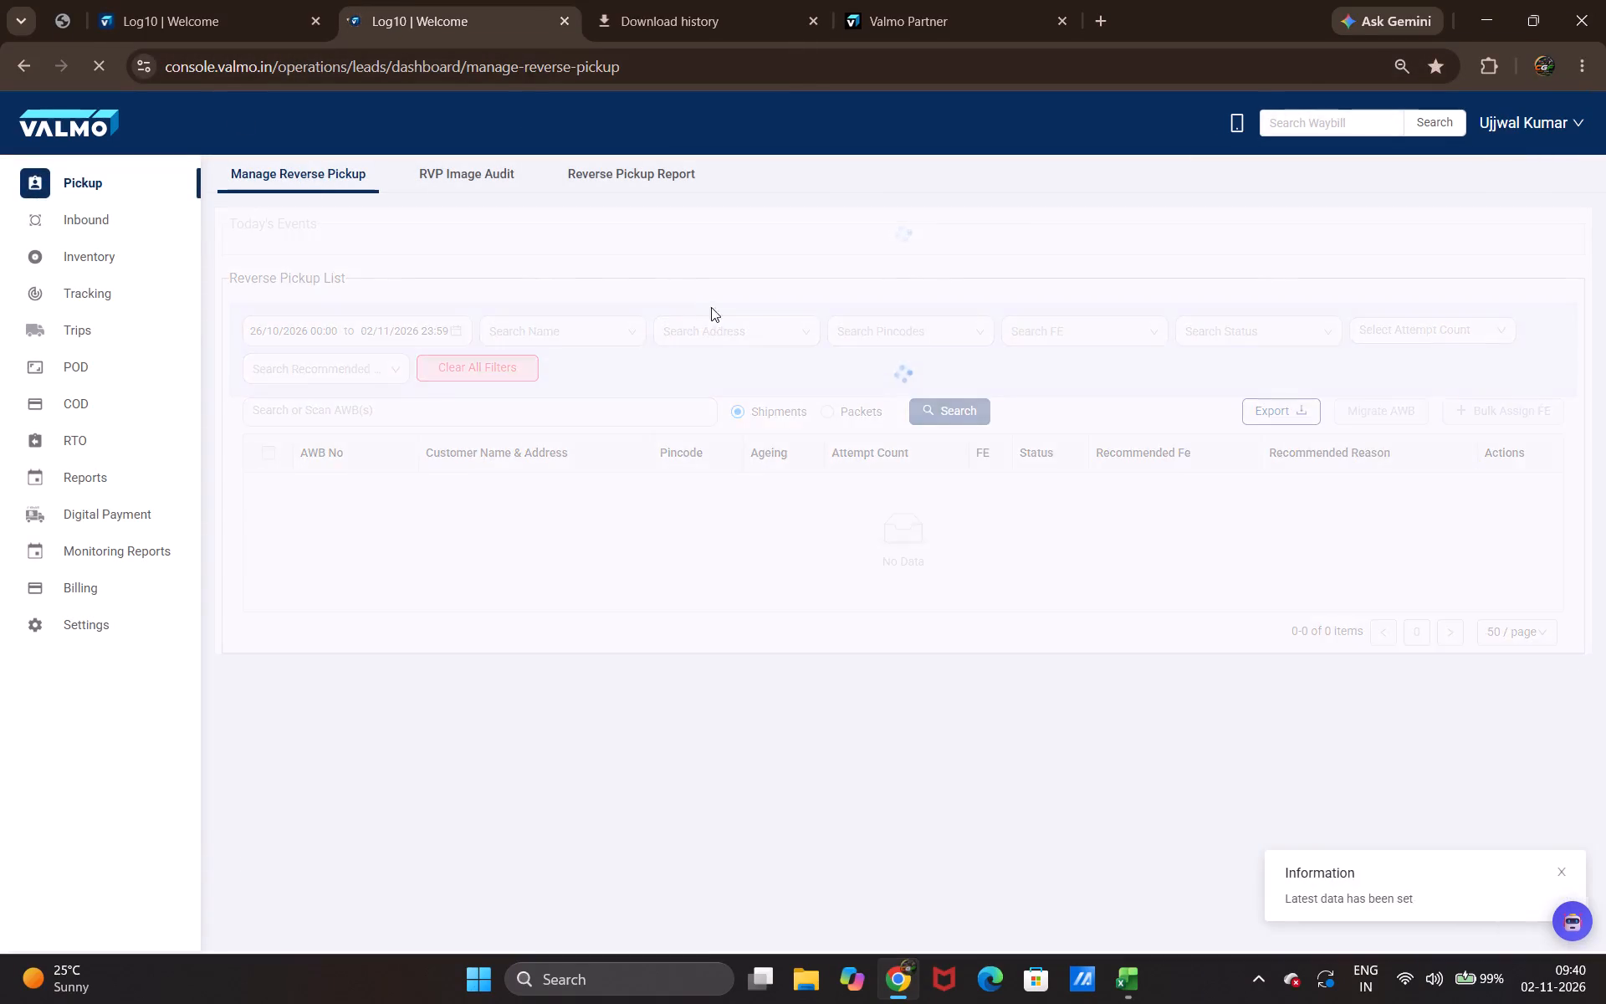
scroll(678, 332, "down", 5)
scroll(680, 334, "up", 12)
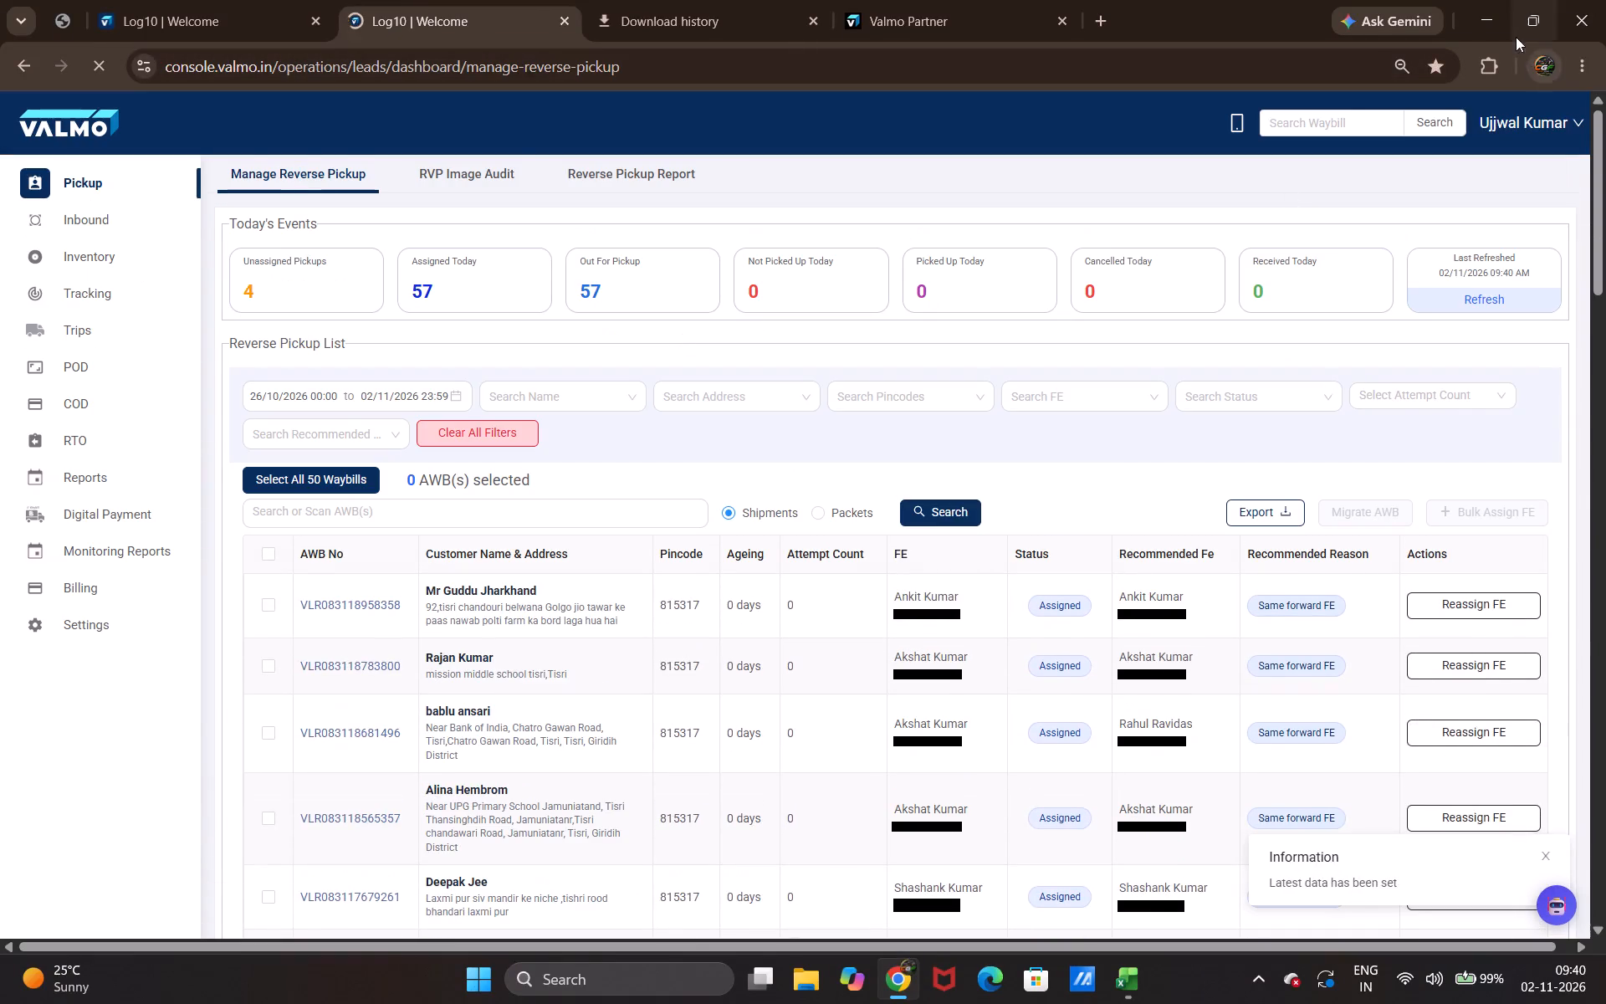
Minimize the browser and the rto-bulk-upload-template workbook to bring the current-day DRS report workbook into view in Excel.
left_click(1492, 31)
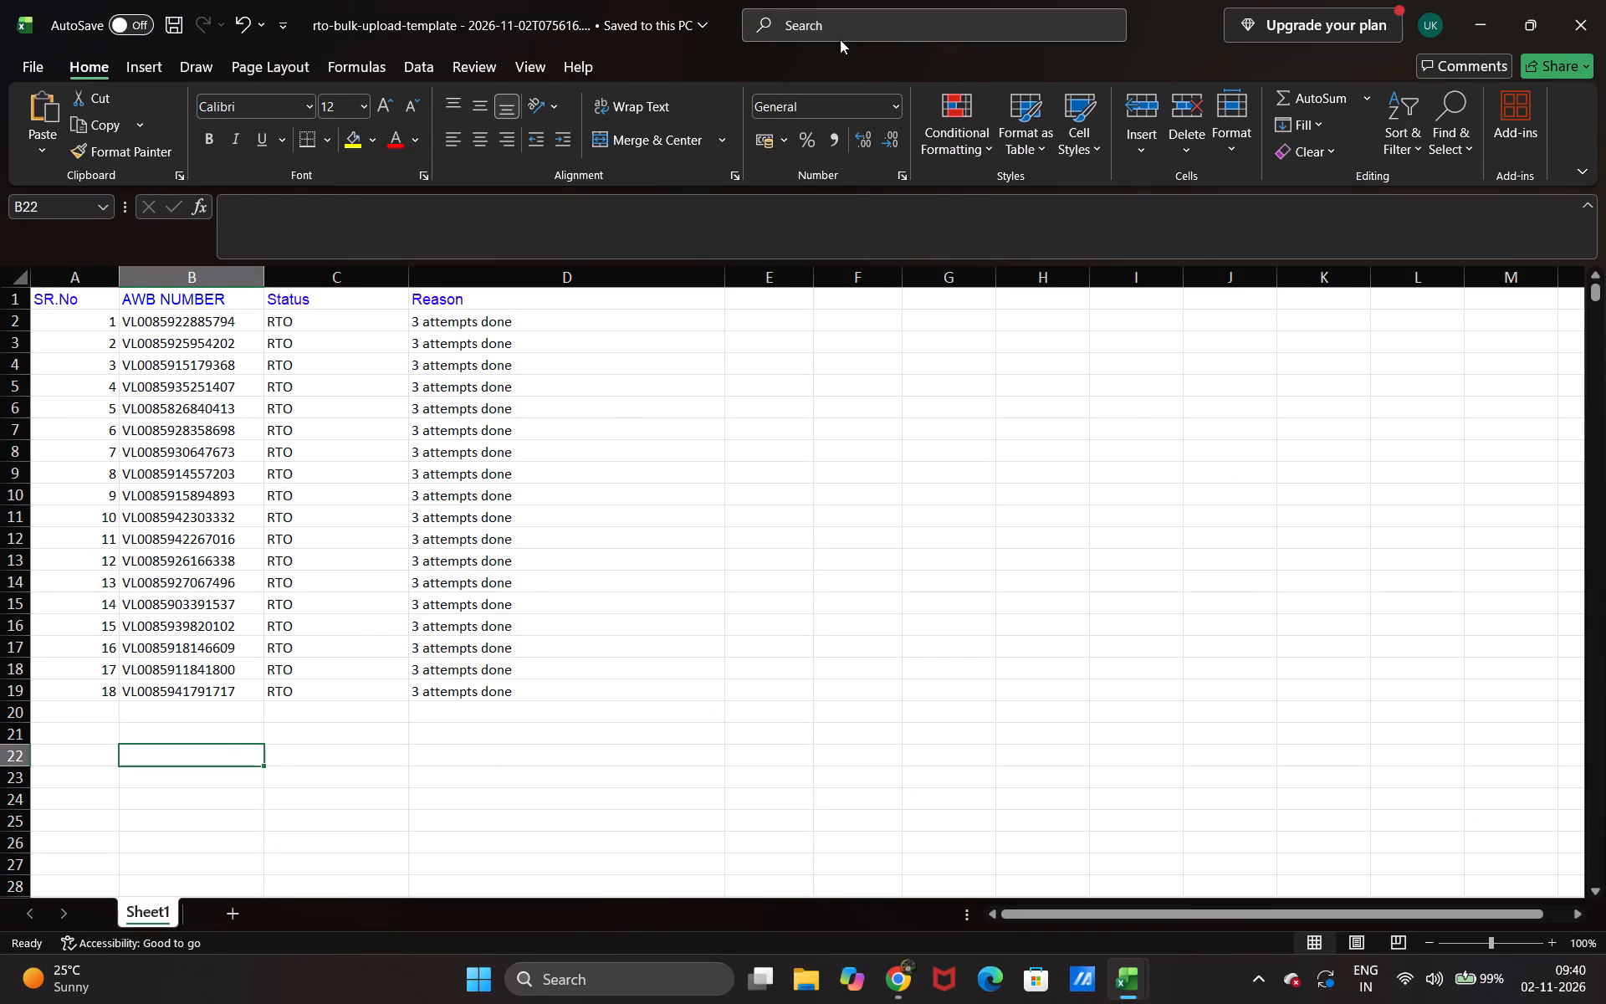
left_click(1483, 11)
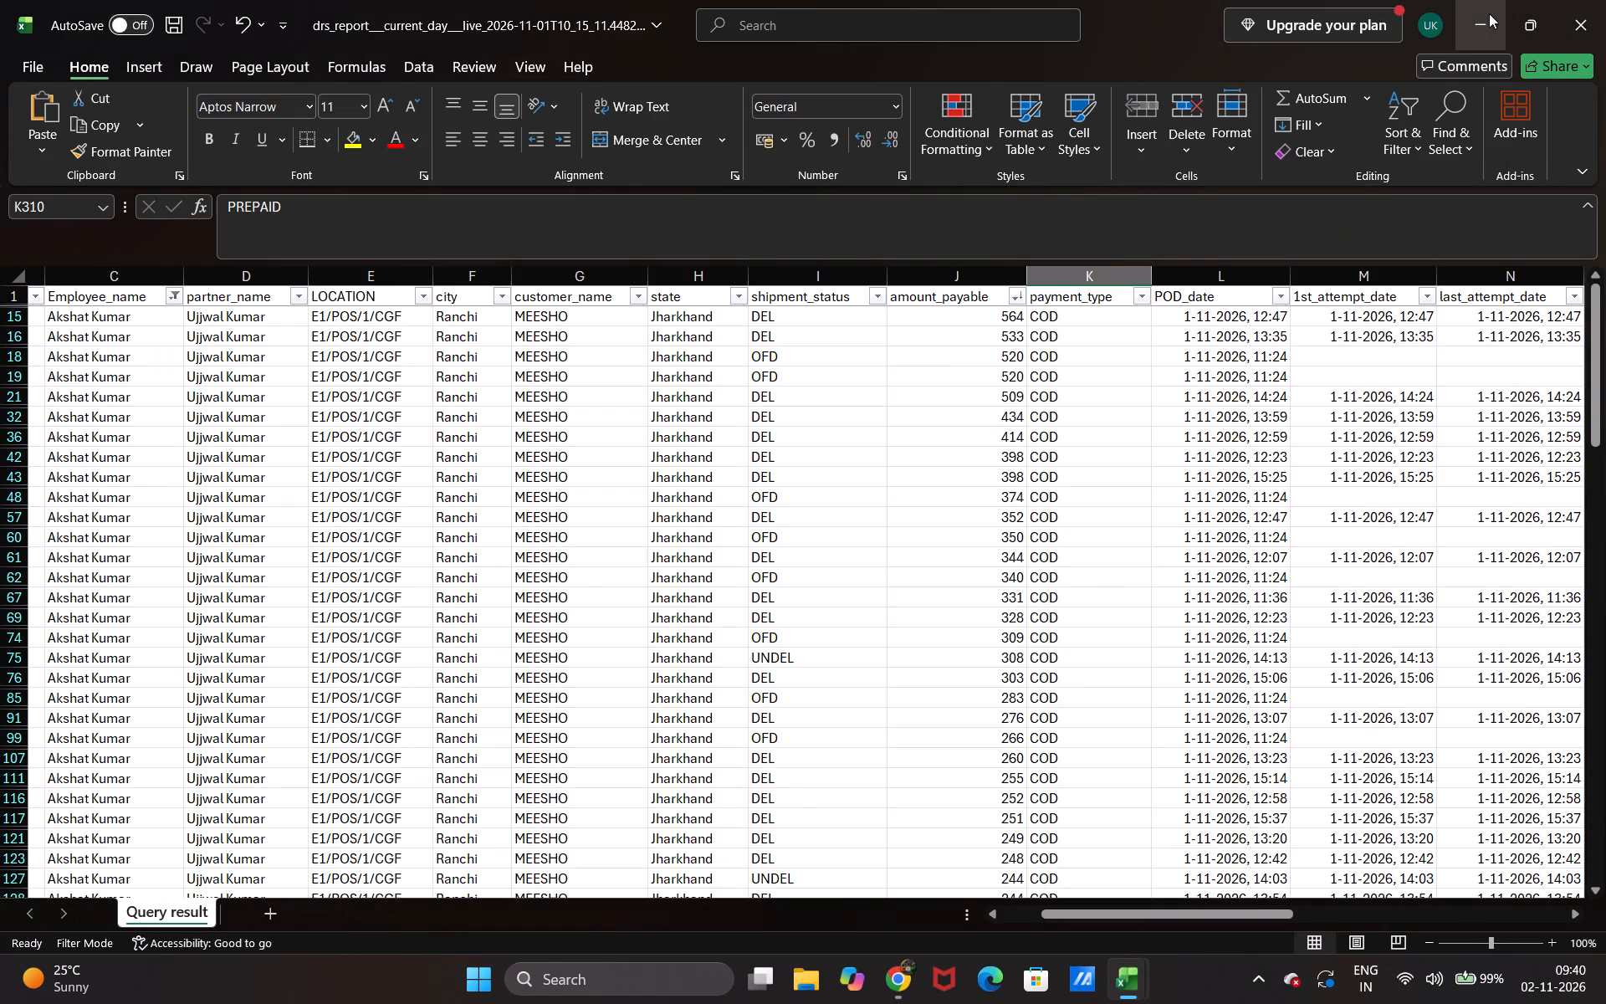